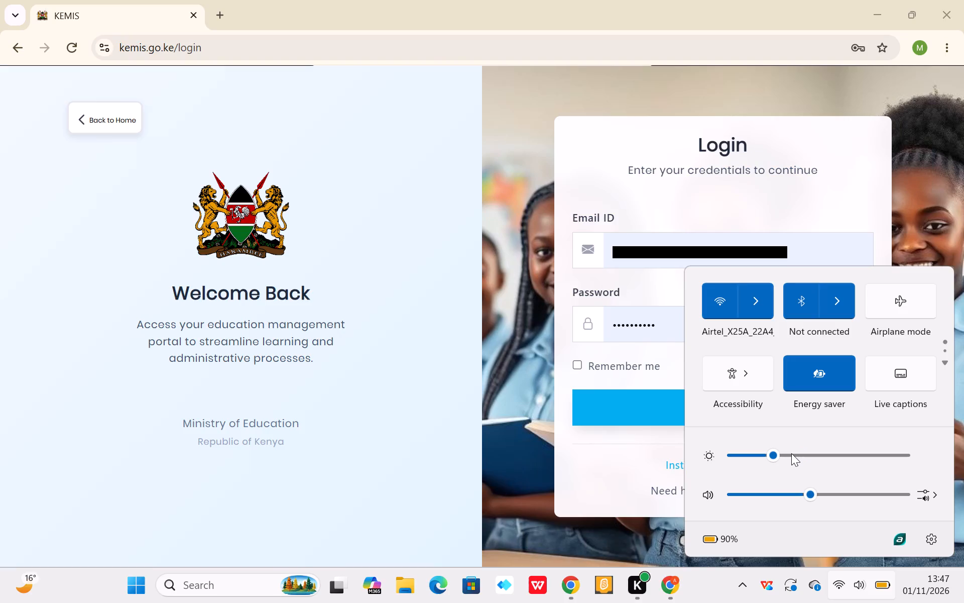
Dismiss the system quick settings and try to enable the Remember me option on the KEMIS login form.
click(580, 372)
click(573, 358)
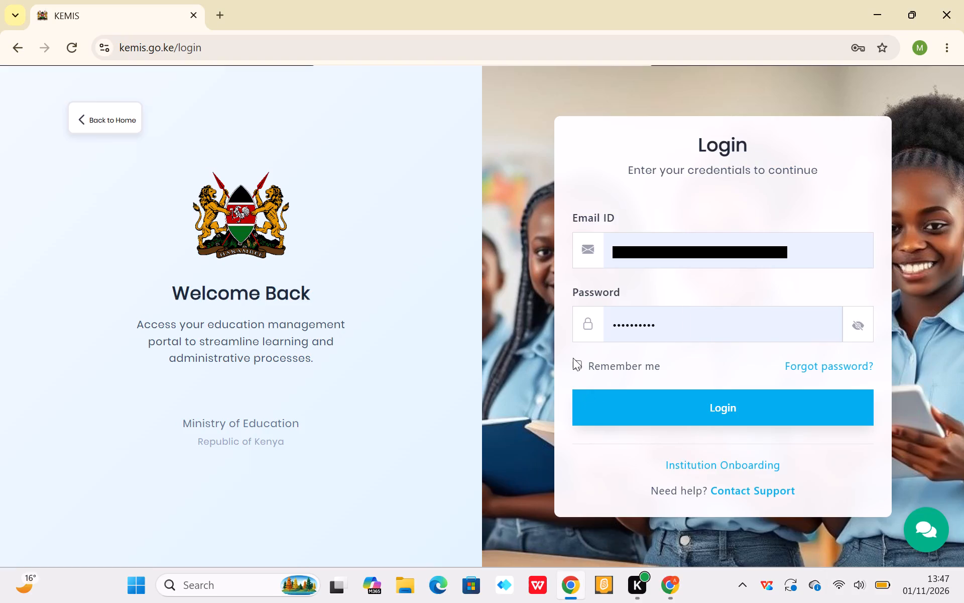
Log in to KEMIS with the prefilled credentials, with Remember me enabled, agreeing to end the existing session and log in again.
click(582, 365)
click(629, 401)
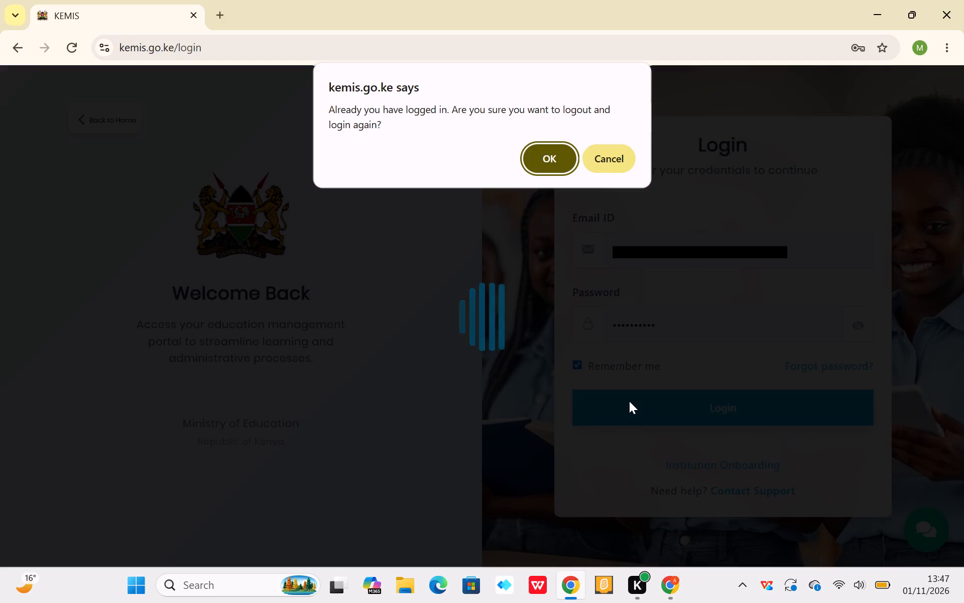
click(545, 156)
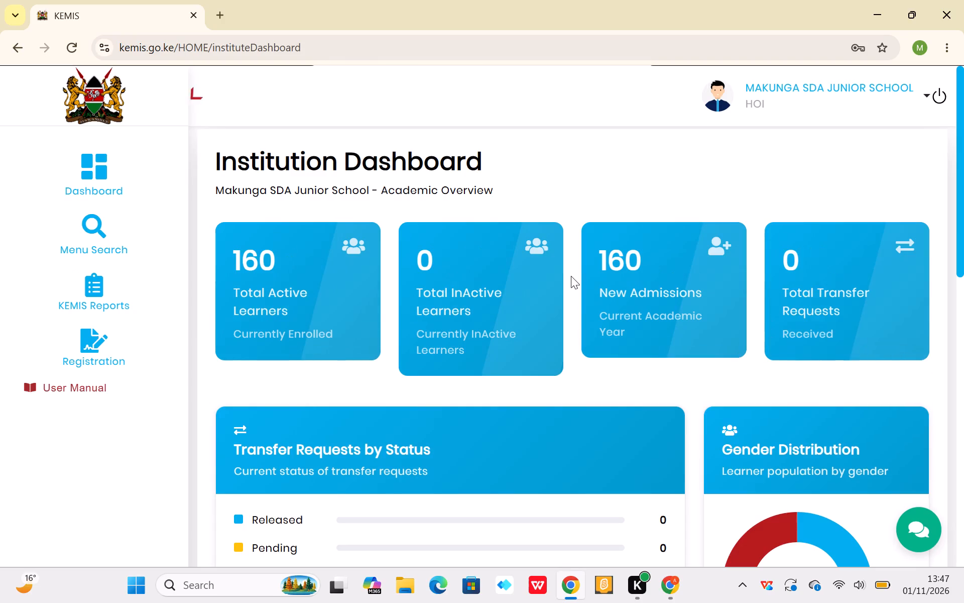
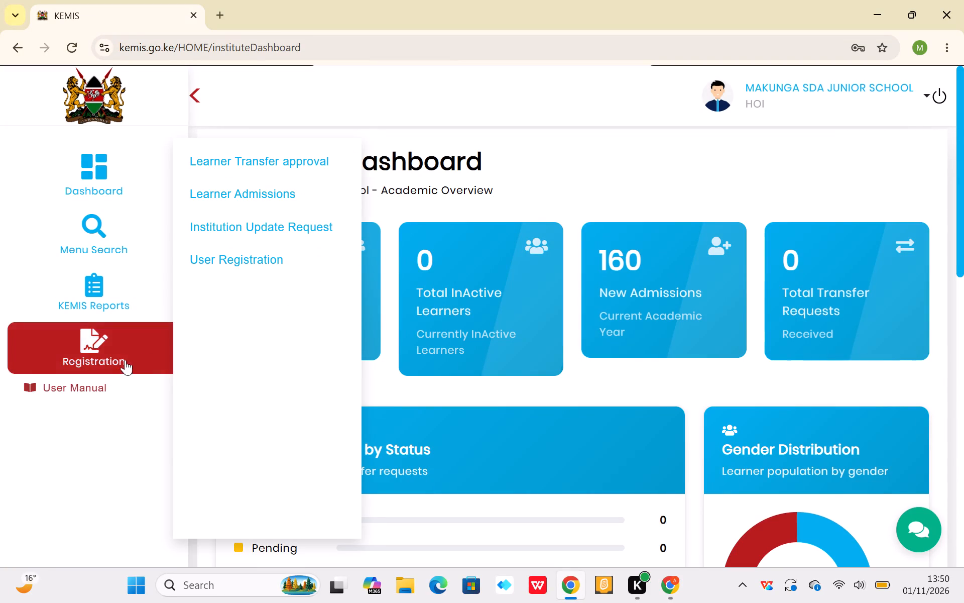
Open the Learner Admissions page of the school's registration section.
click(247, 199)
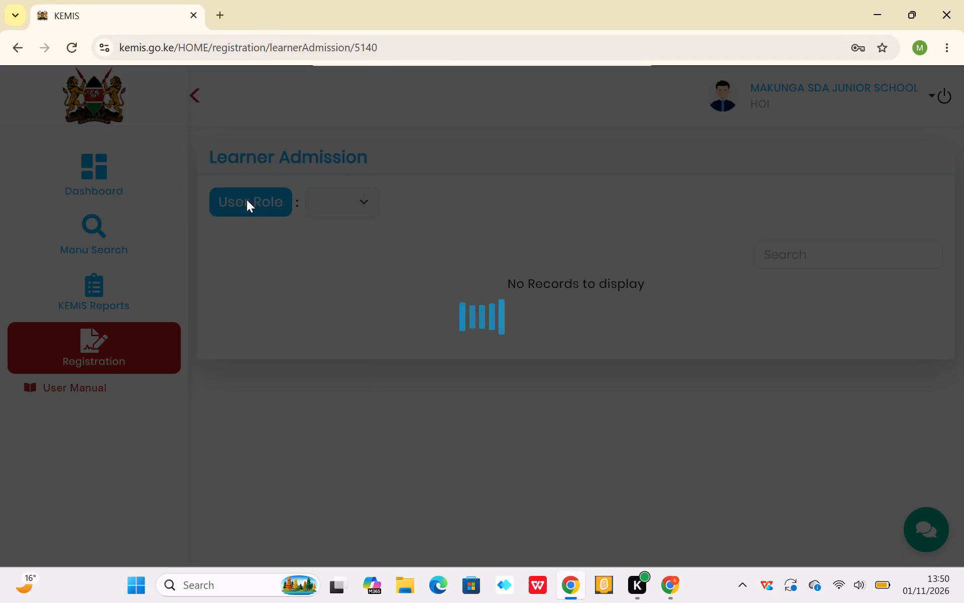
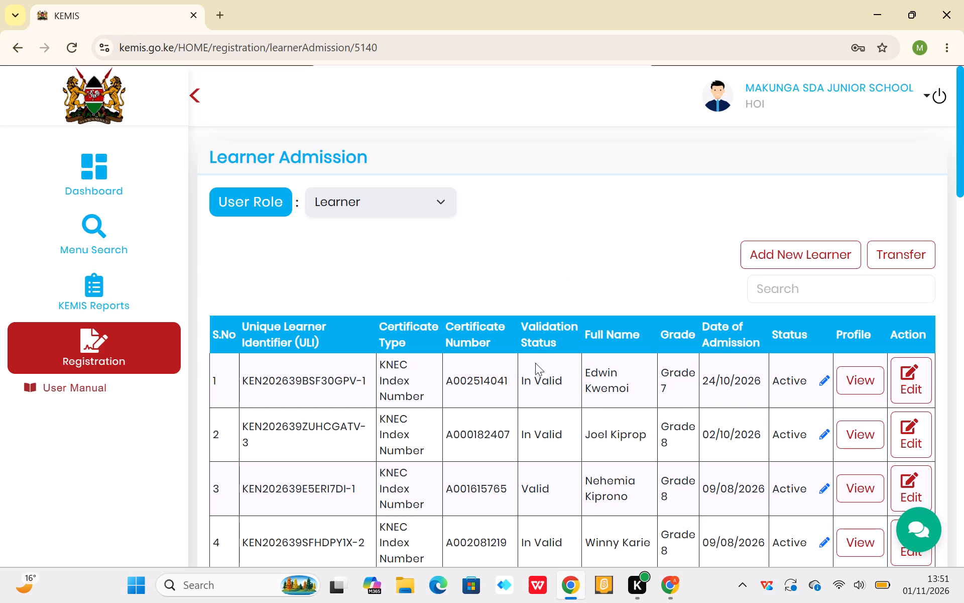
Go to page 2 of the school's Learner Admission list.
click(720, 377)
key(Down)
key(Down)
key(Down)
key(Down)
key(Down)
key(Down)
key(Down)
key(Down)
key(Down)
key(Down)
key(Down)
key(Down)
key(Down)
key(Down)
key(Down)
key(Down)
key(Down)
key(Down)
key(Down)
key(Down)
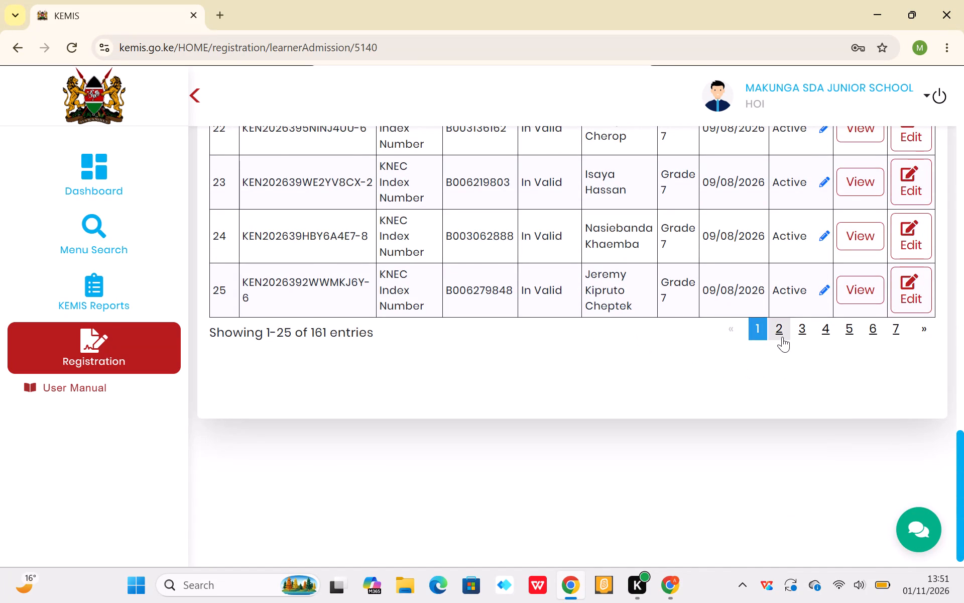
click(782, 337)
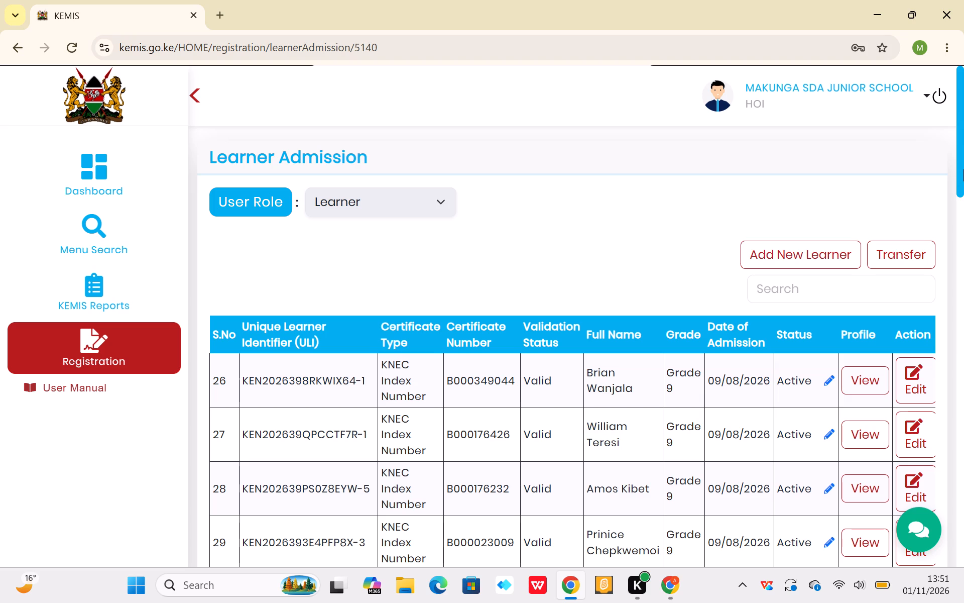
Open the learner record numbered 43 for editing.
drag(963, 169, 963, 318)
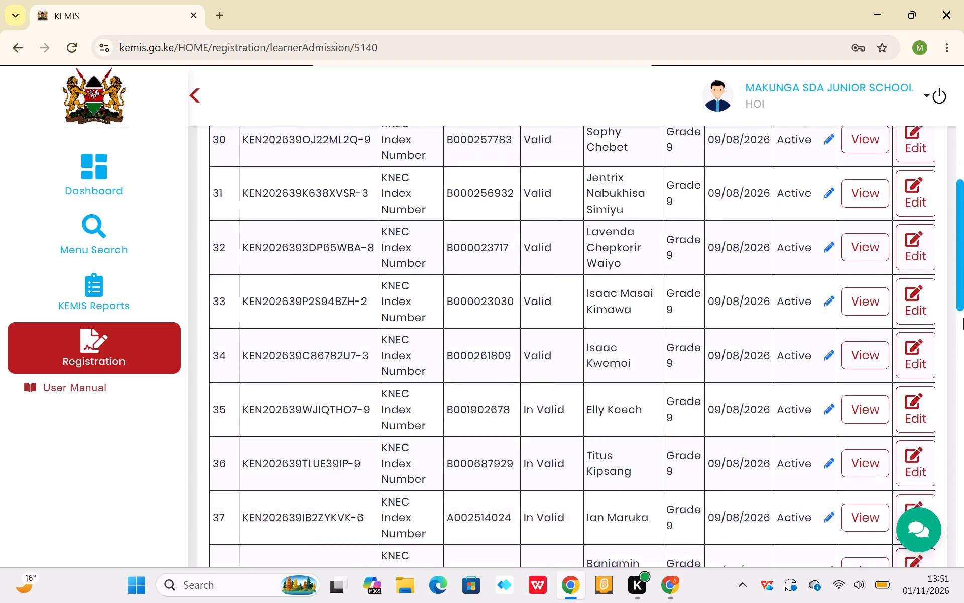
drag(963, 318, 963, 379)
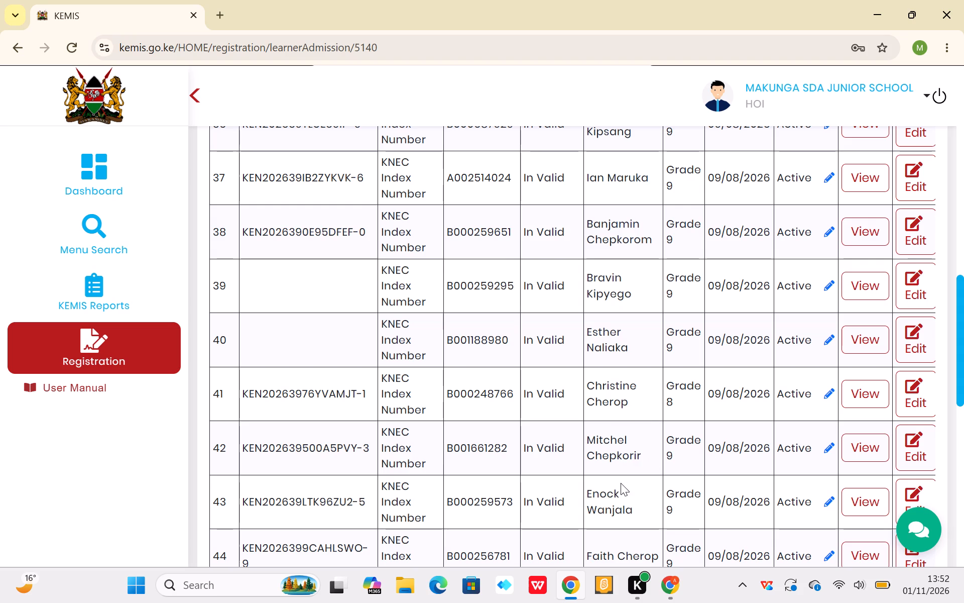
click(913, 501)
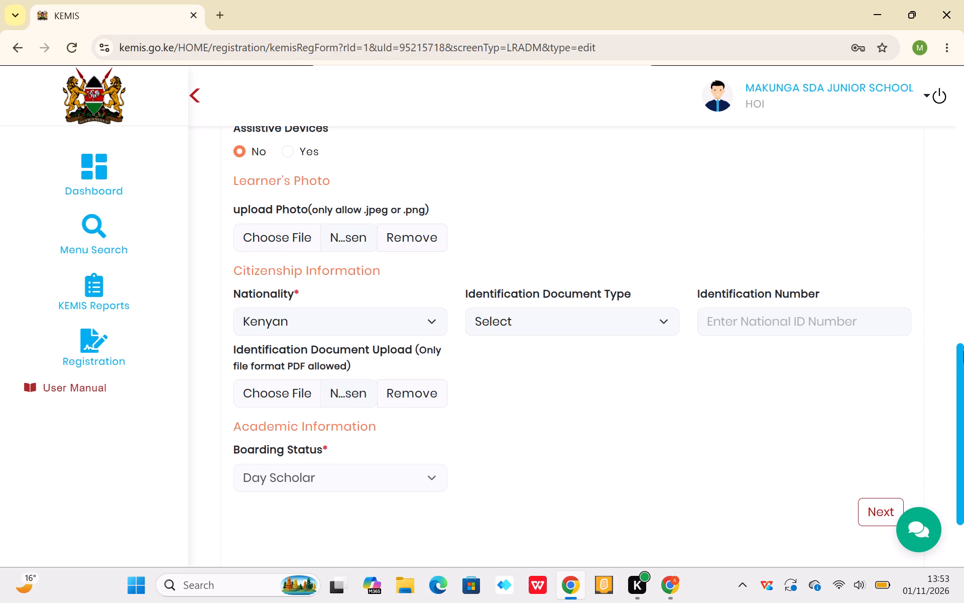
Remove the trailing space from the learner's KNEC Assessment Number and revalidate it, passing through the first and last name fields.
drag(963, 380, 963, 362)
drag(963, 362, 956, 156)
click(358, 249)
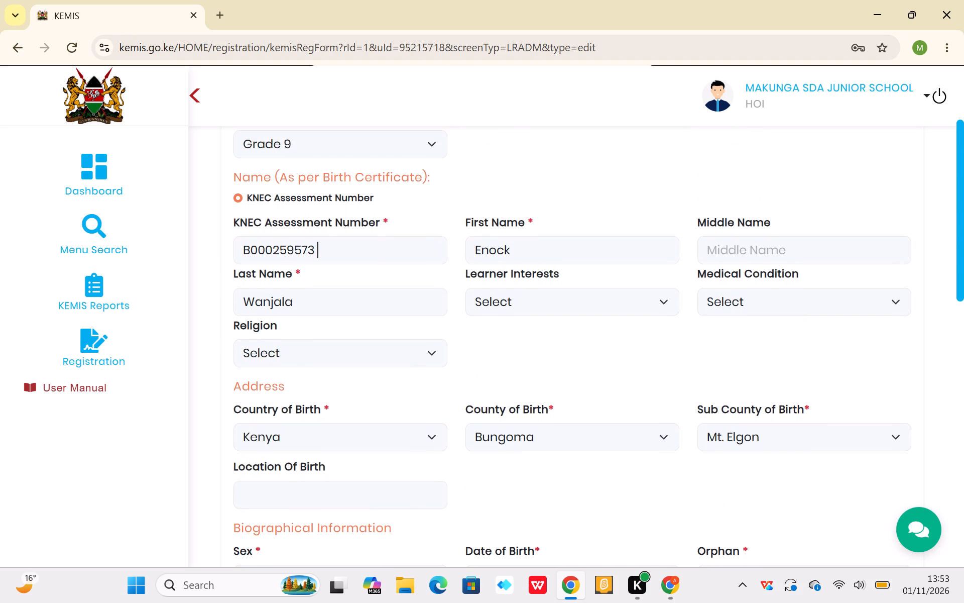
key(BackSpace)
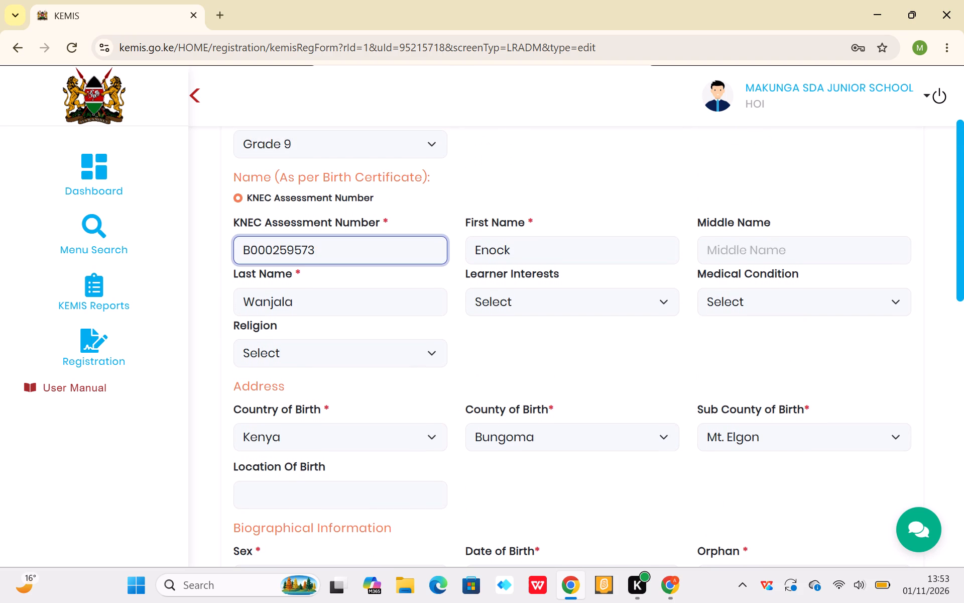
click(527, 241)
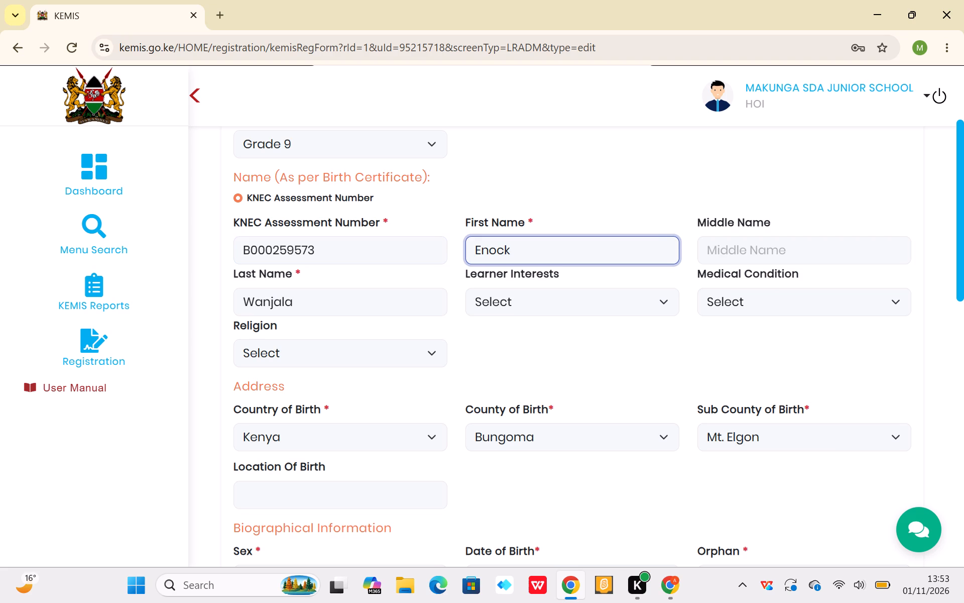
click(363, 308)
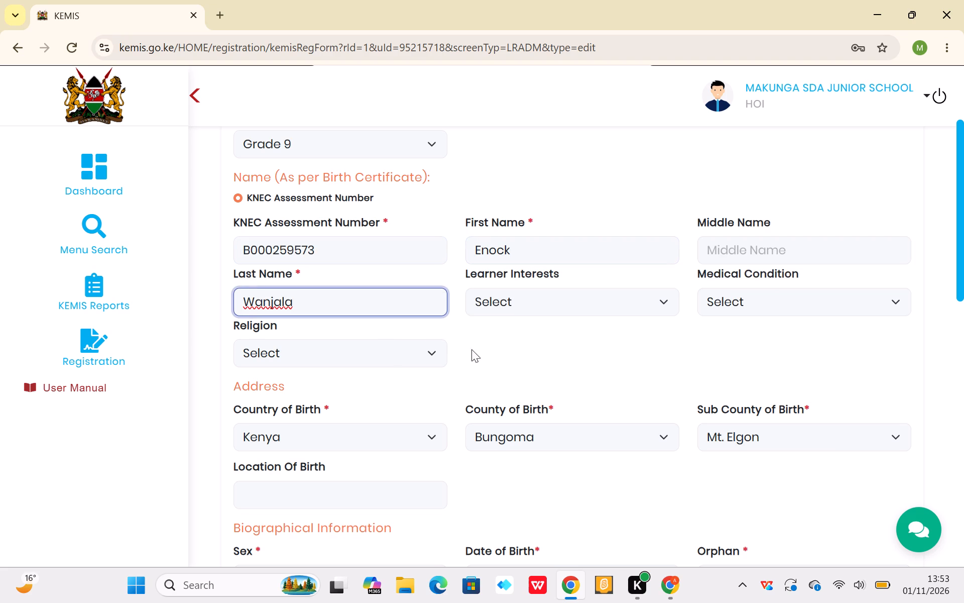
click(514, 353)
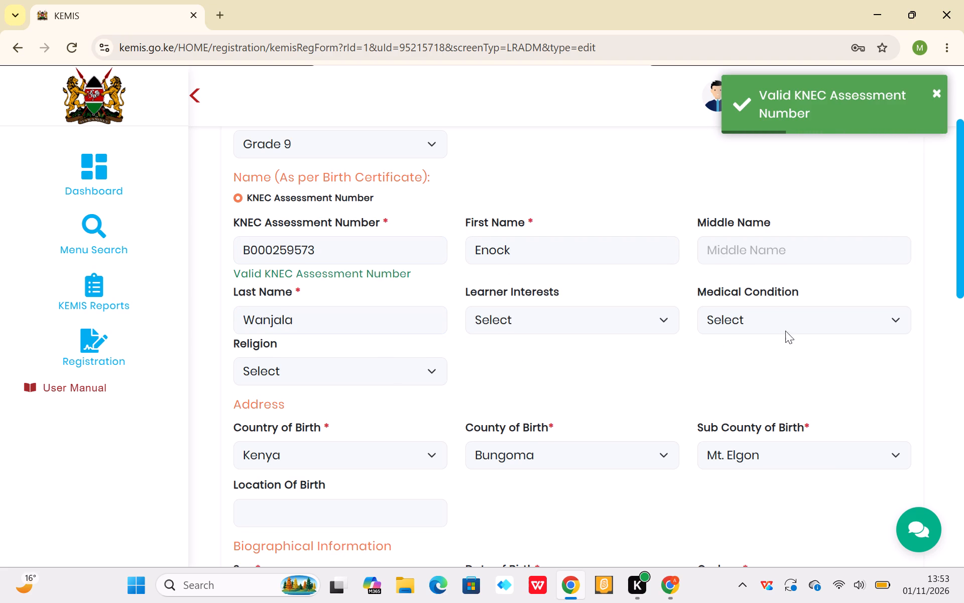
Advance past the personal information to the parent/guardian details and confirm the learner's registration.
drag(963, 283, 955, 392)
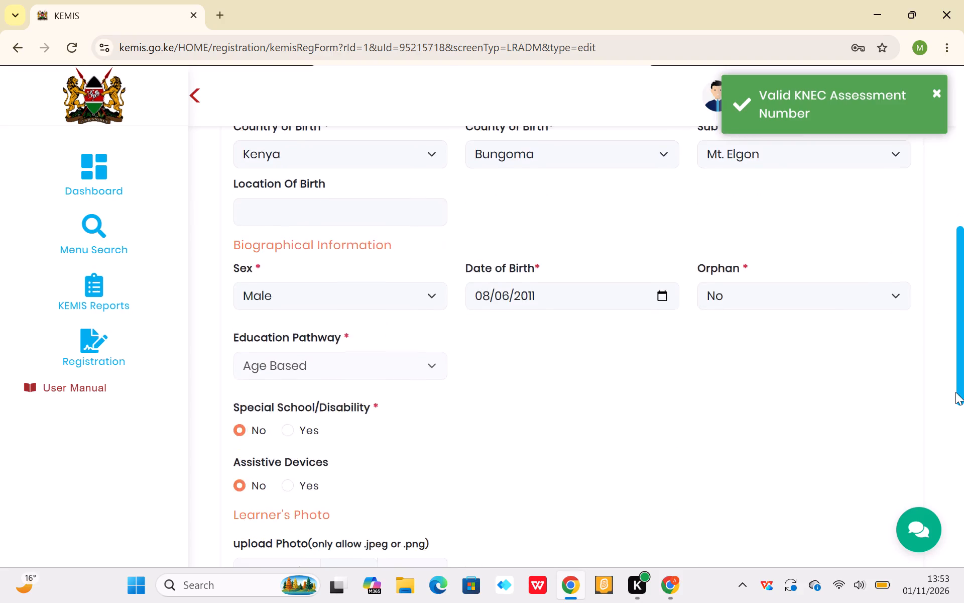
drag(955, 392, 955, 548)
click(878, 415)
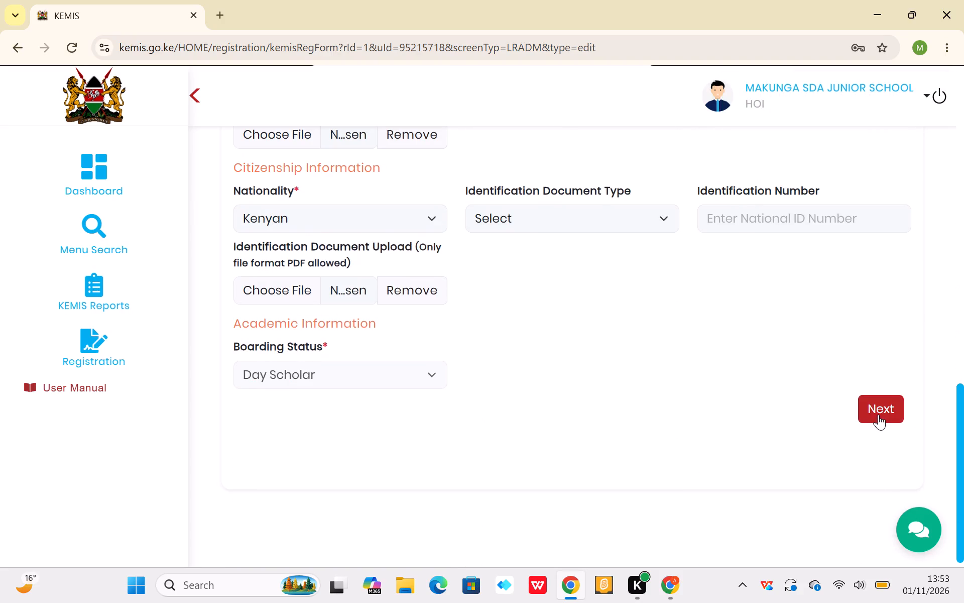
drag(961, 339, 960, 492)
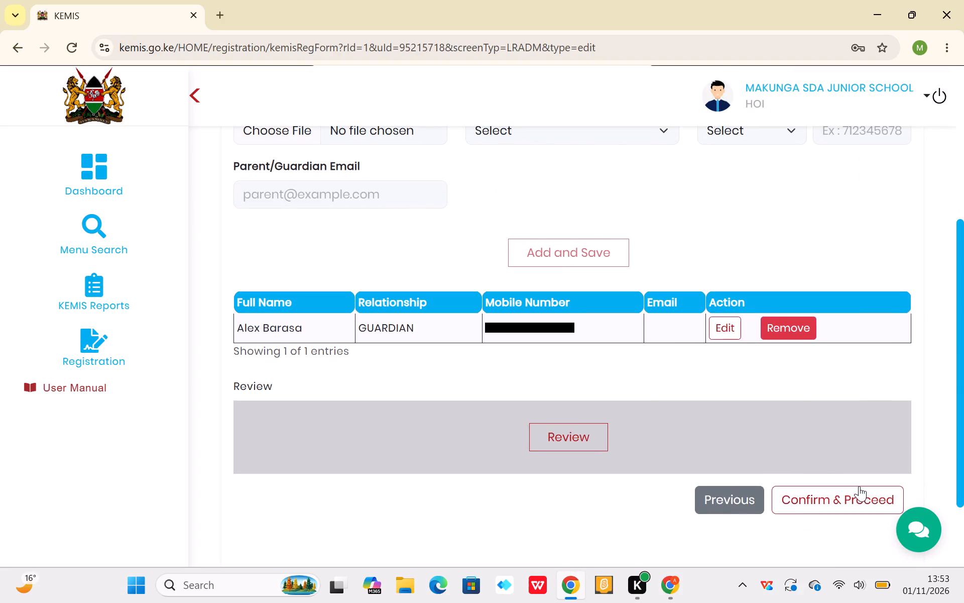
click(845, 493)
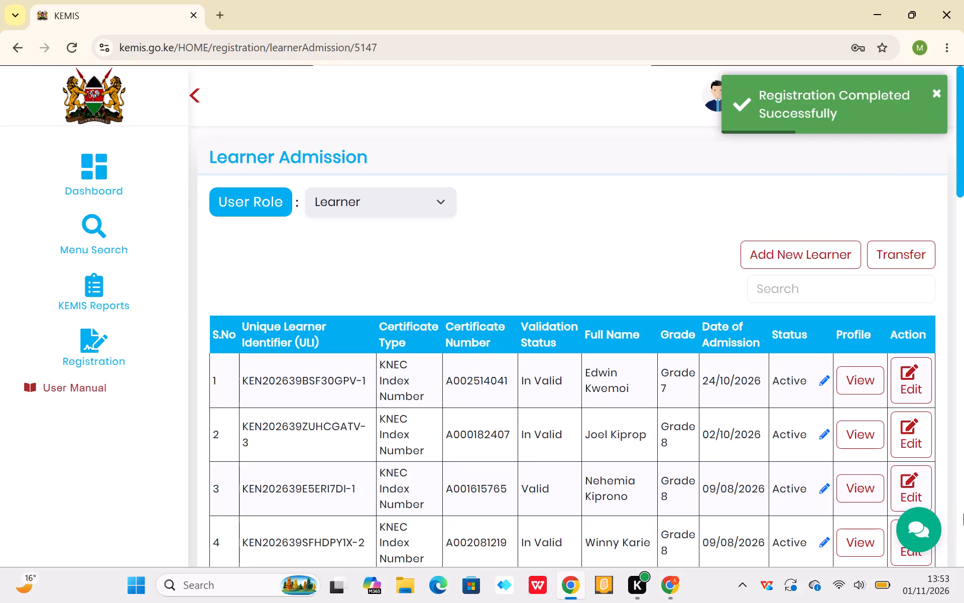
Return to page 2 of the admission list and open the learner record numbered 44 for editing.
drag(963, 174, 963, 510)
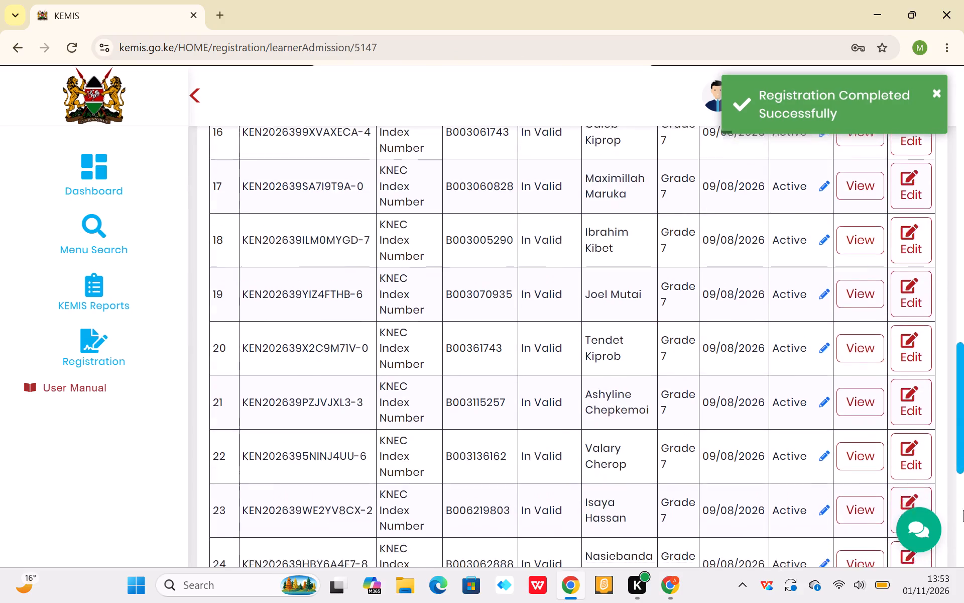
drag(963, 510, 961, 584)
click(778, 308)
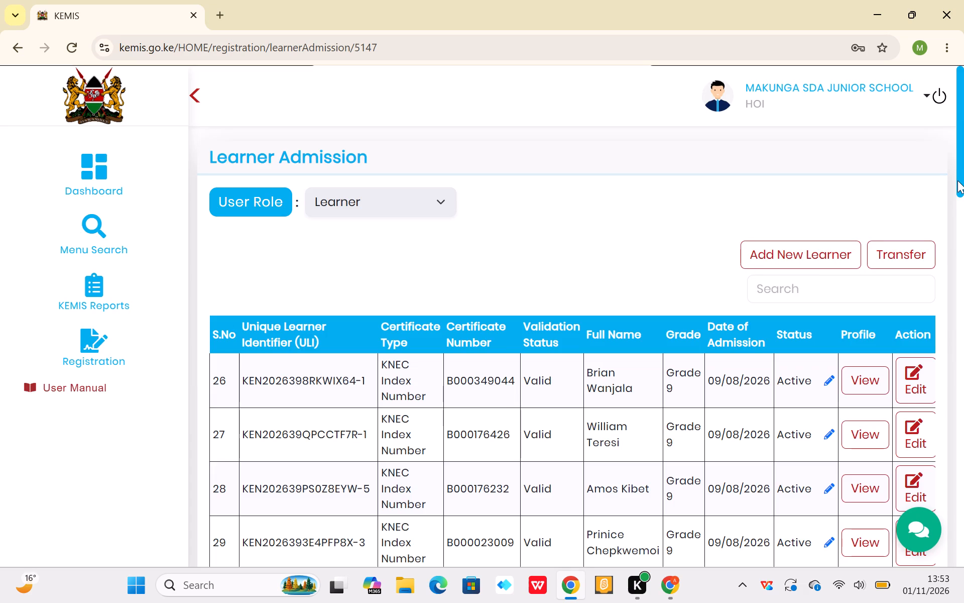
drag(957, 180, 955, 296)
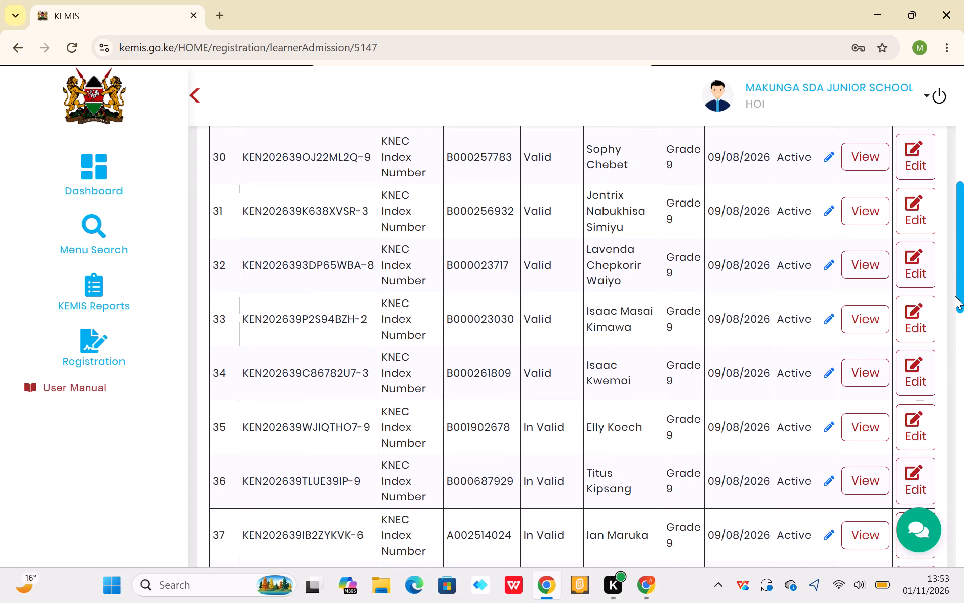
drag(955, 296, 963, 396)
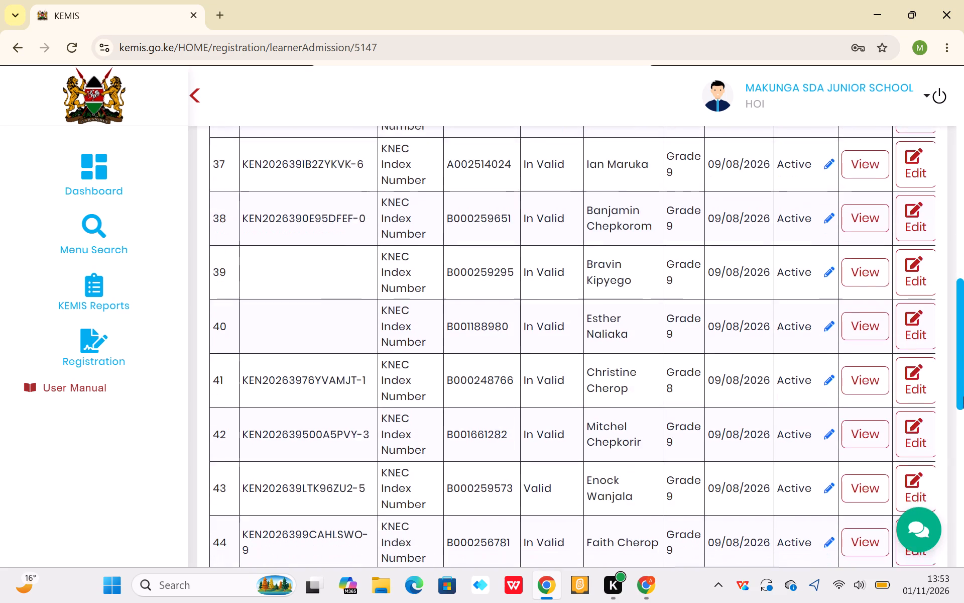
drag(963, 396, 963, 436)
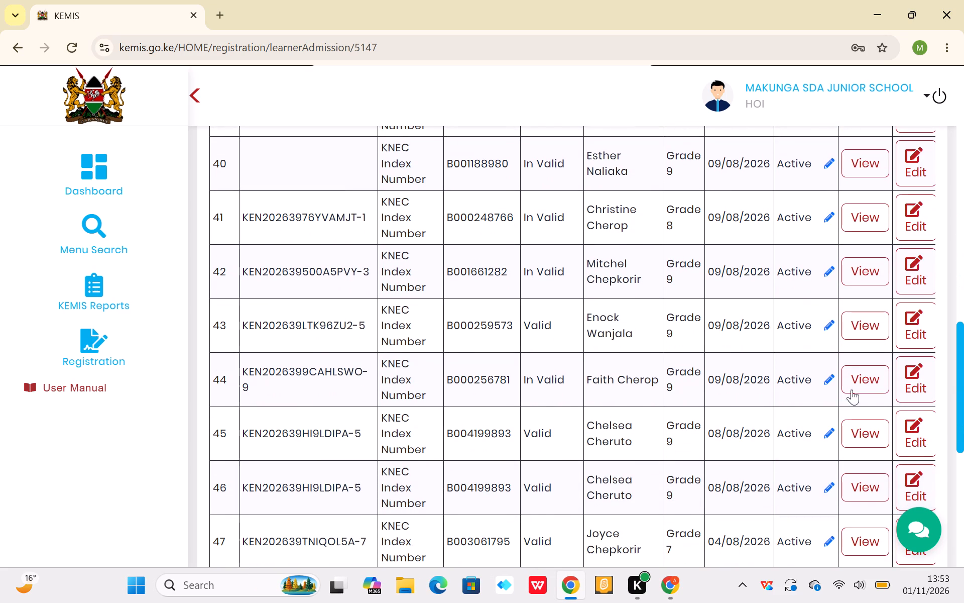
click(908, 379)
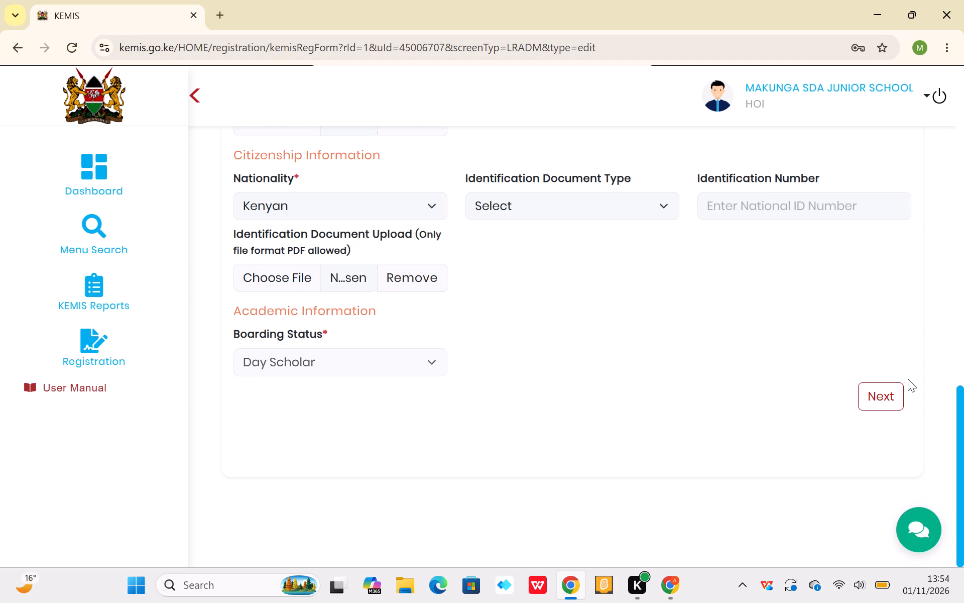
Remove the trailing space from this learner's KNEC Assessment Number, ensure the first and last names have no trailing spaces, and revalidate.
drag(963, 409, 963, 401)
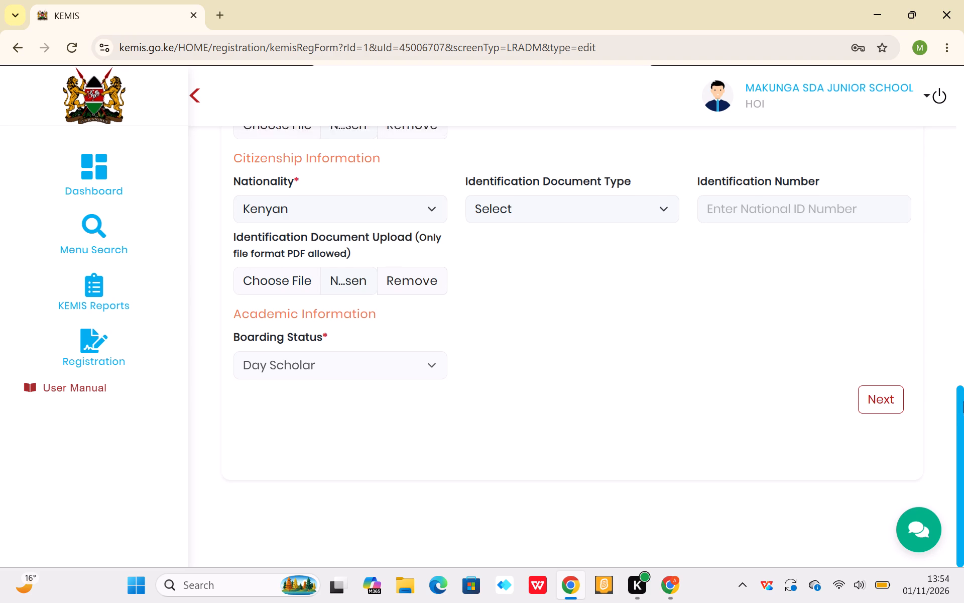
drag(963, 401, 963, 157)
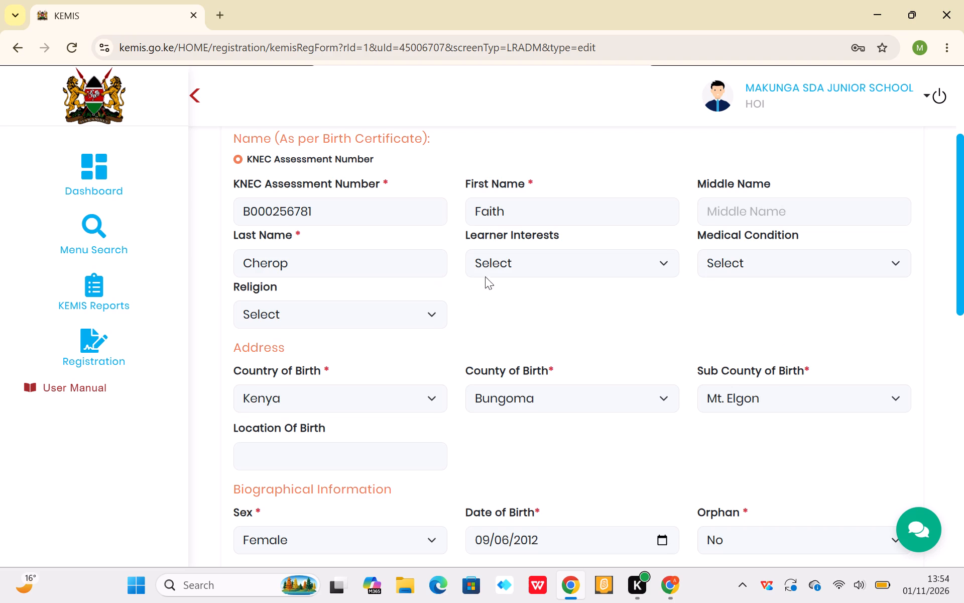
click(395, 214)
key(BackSpace)
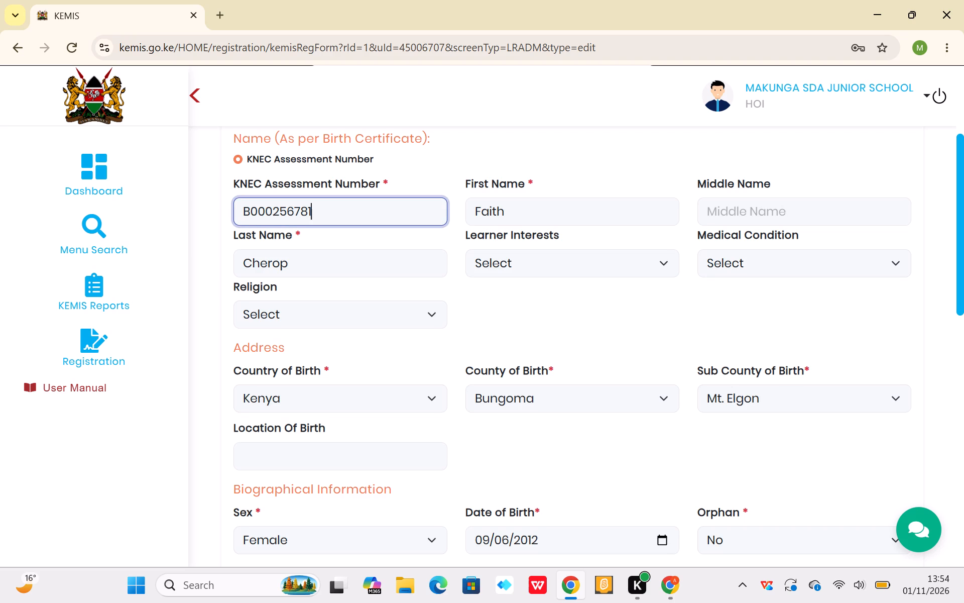
click(489, 286)
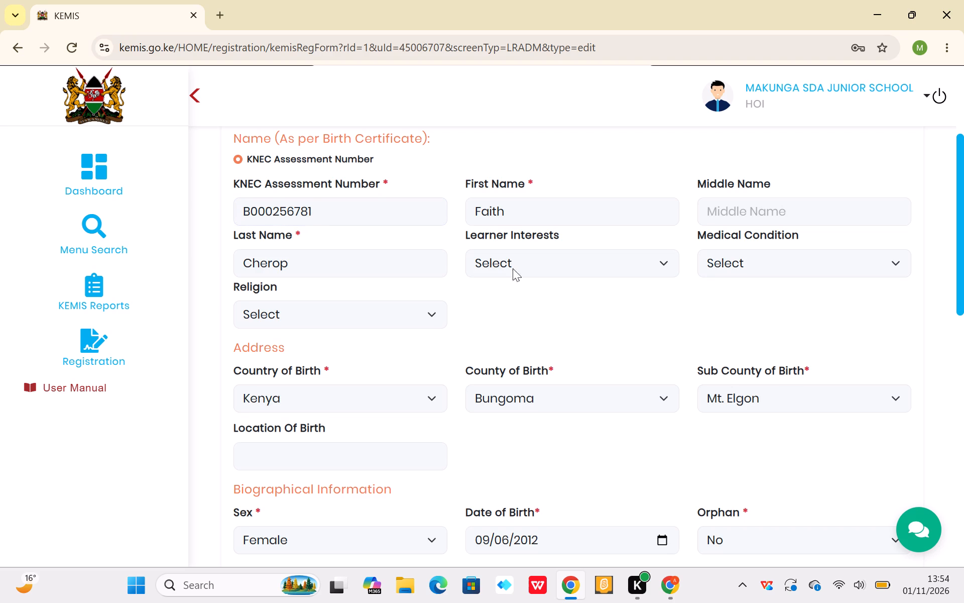
click(533, 224)
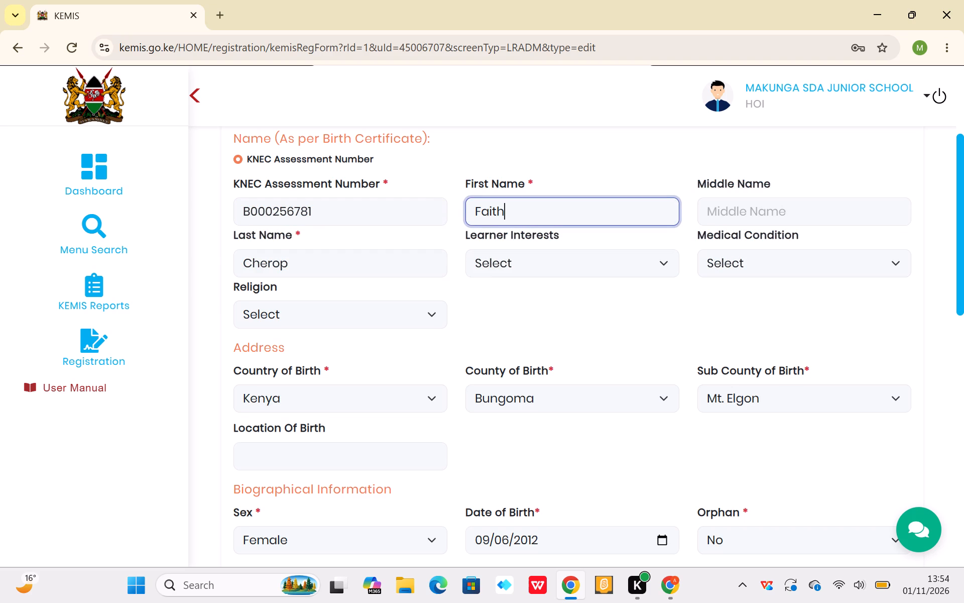
key(space)
key(BackSpace)
click(418, 264)
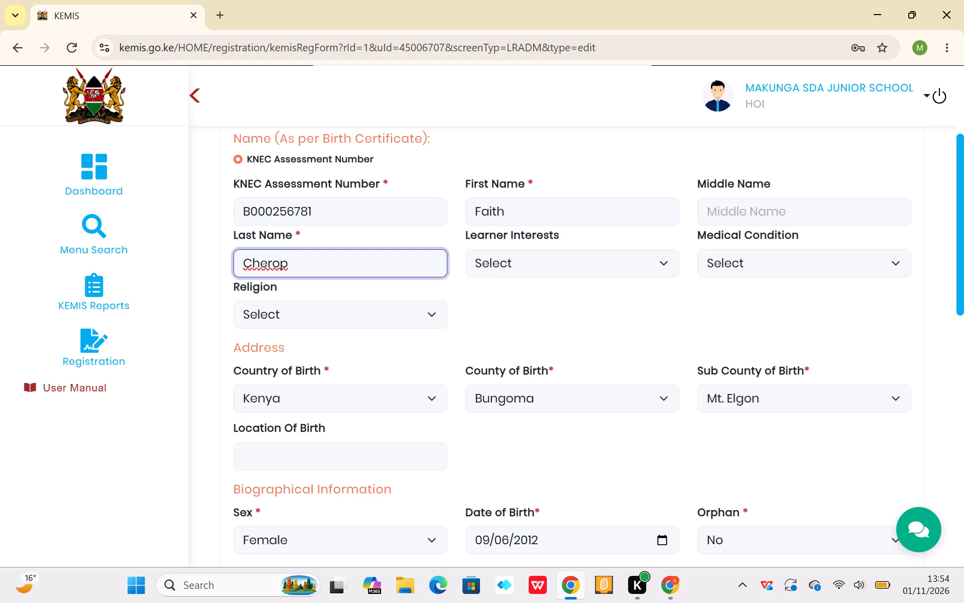
key(space)
key(BackSpace)
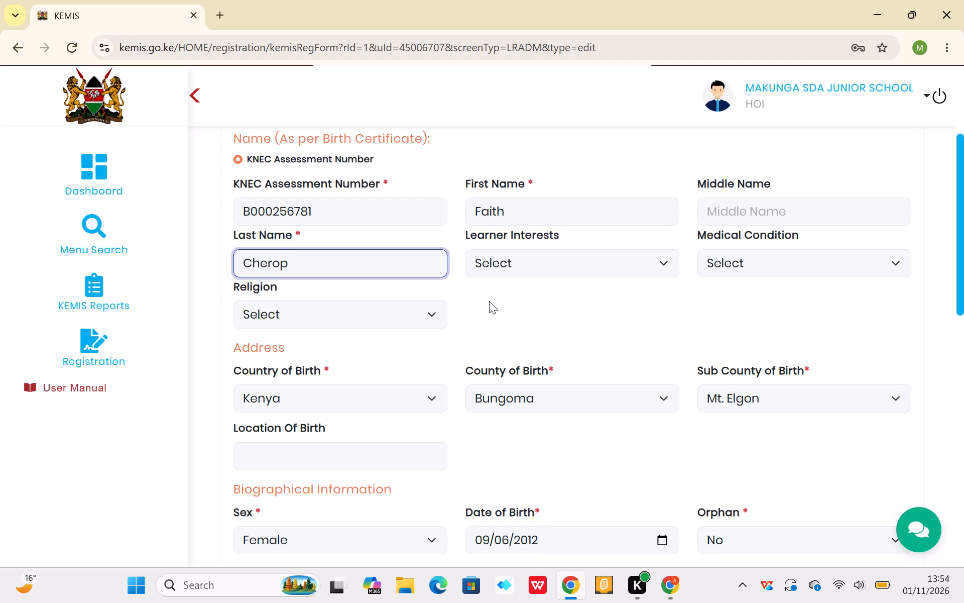
click(489, 301)
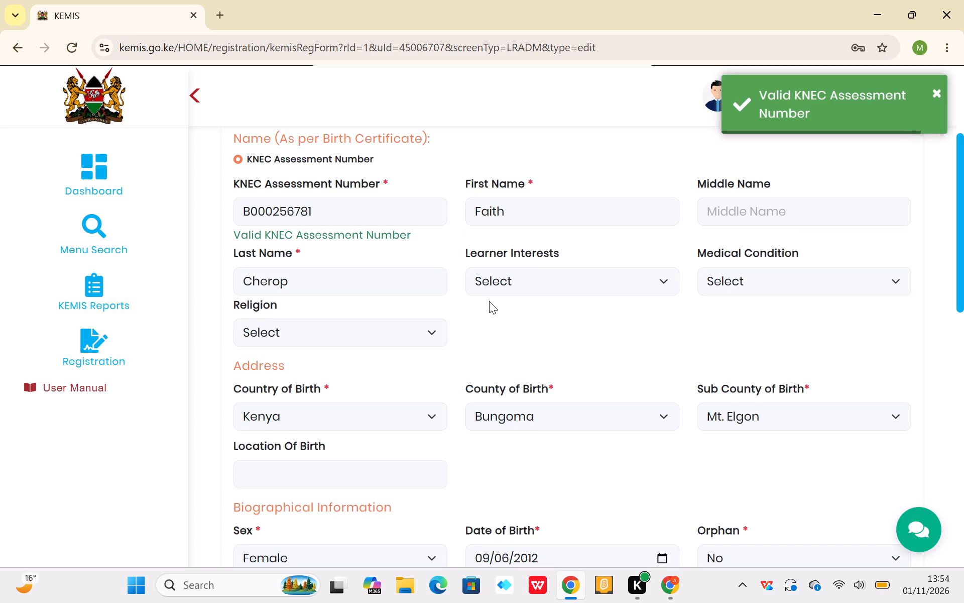
Advance from the learner's personal information to the Parent/Guardian Details stage.
drag(963, 223, 963, 418)
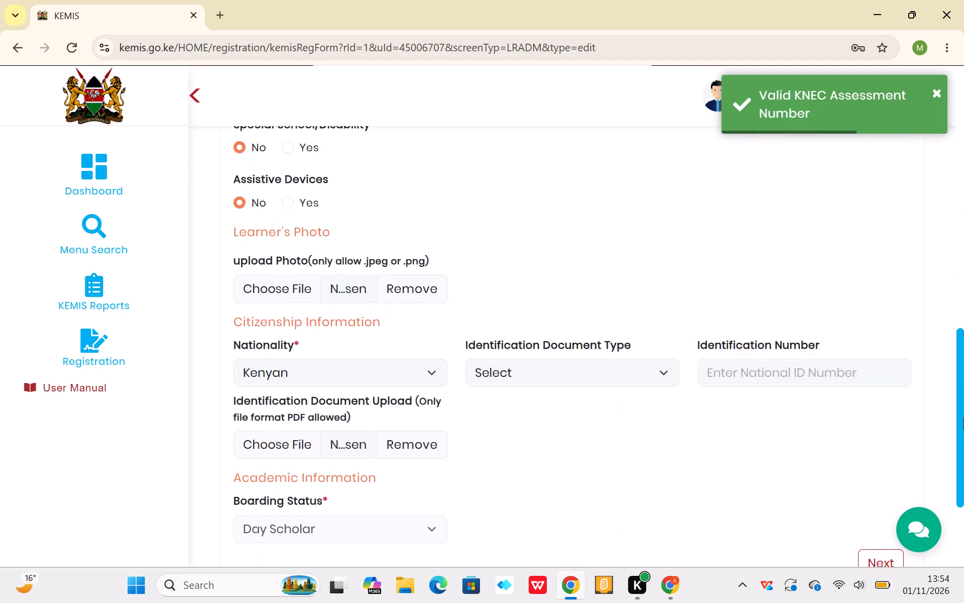
drag(963, 418, 963, 482)
click(898, 399)
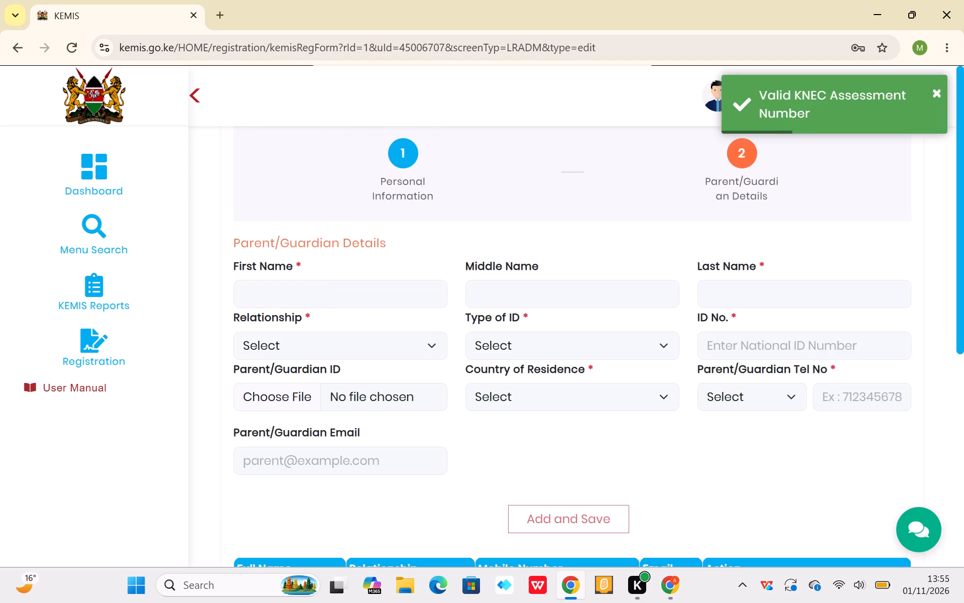
drag(898, 399, 804, 424)
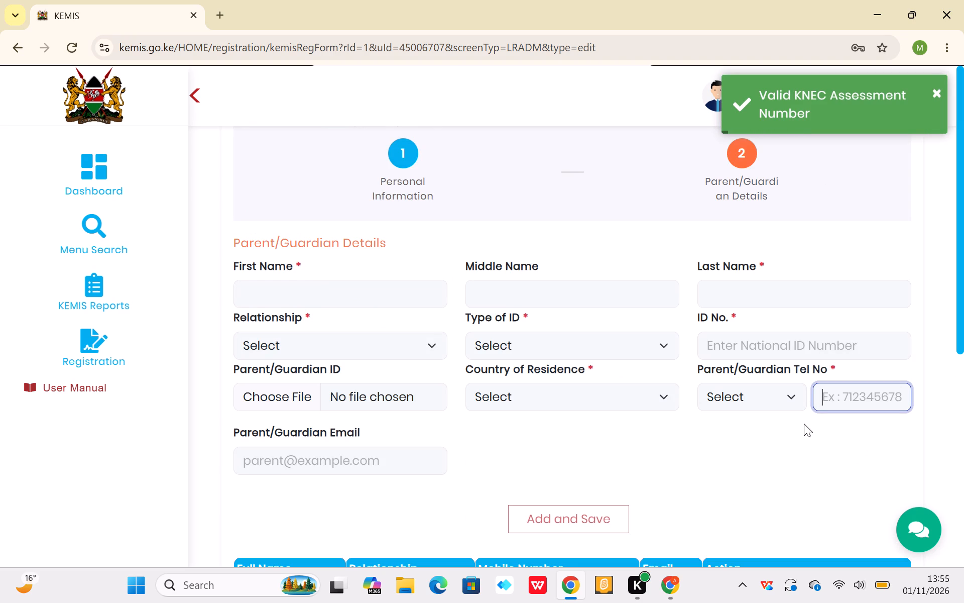
drag(804, 424, 804, 420)
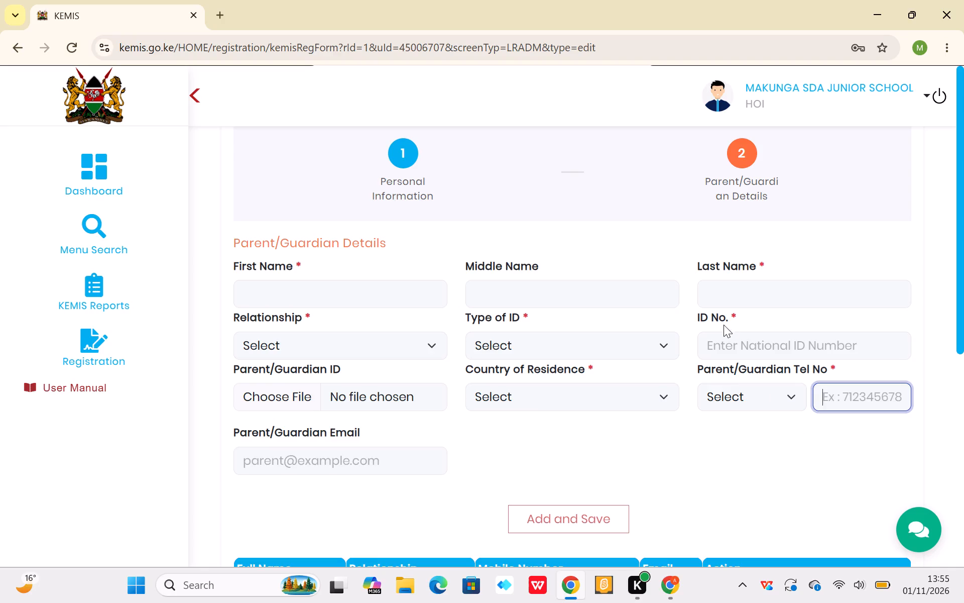
Confirm this learner's registration from the Parent/Guardian Details stage without adding another guardian.
click(647, 454)
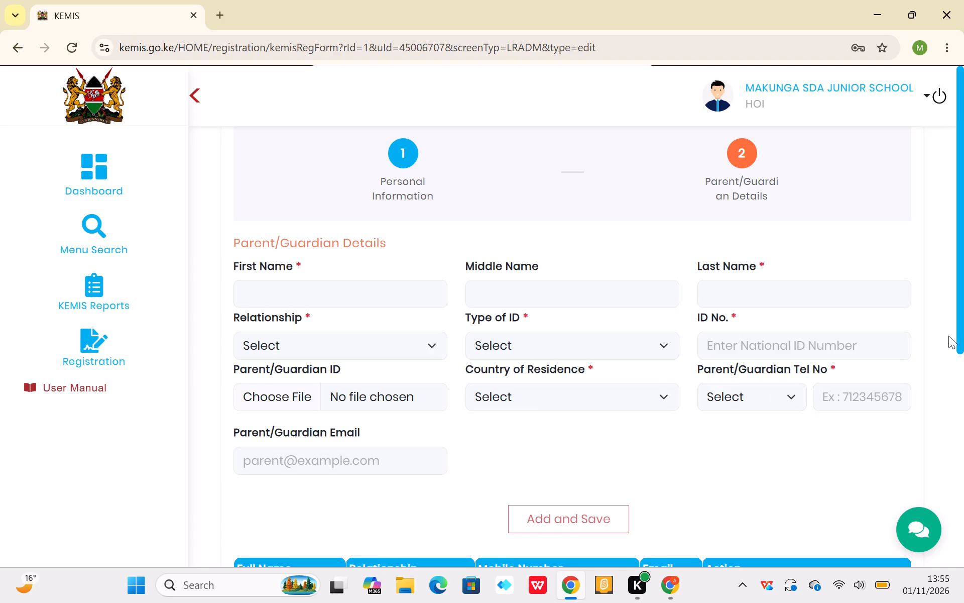
click(958, 382)
click(790, 389)
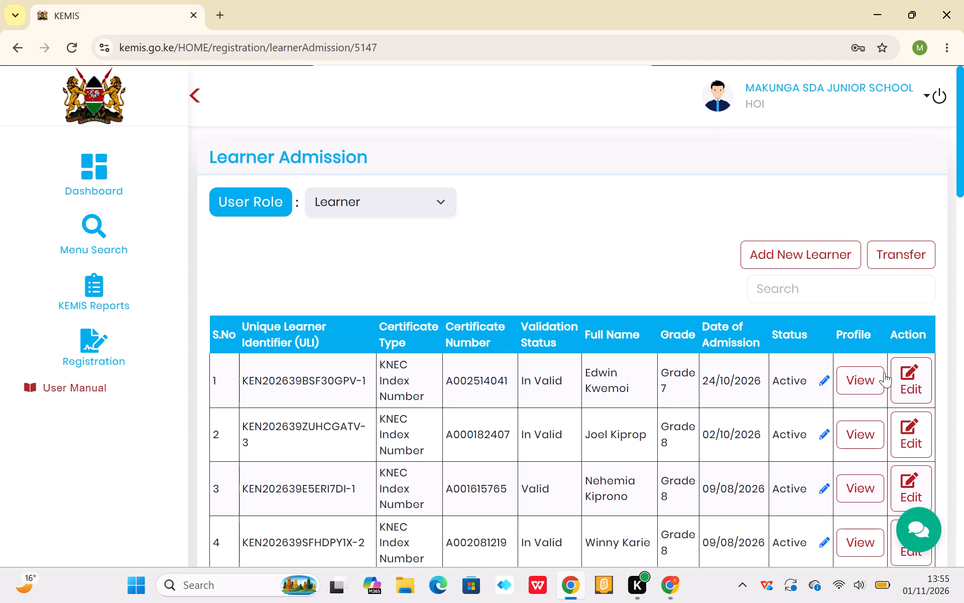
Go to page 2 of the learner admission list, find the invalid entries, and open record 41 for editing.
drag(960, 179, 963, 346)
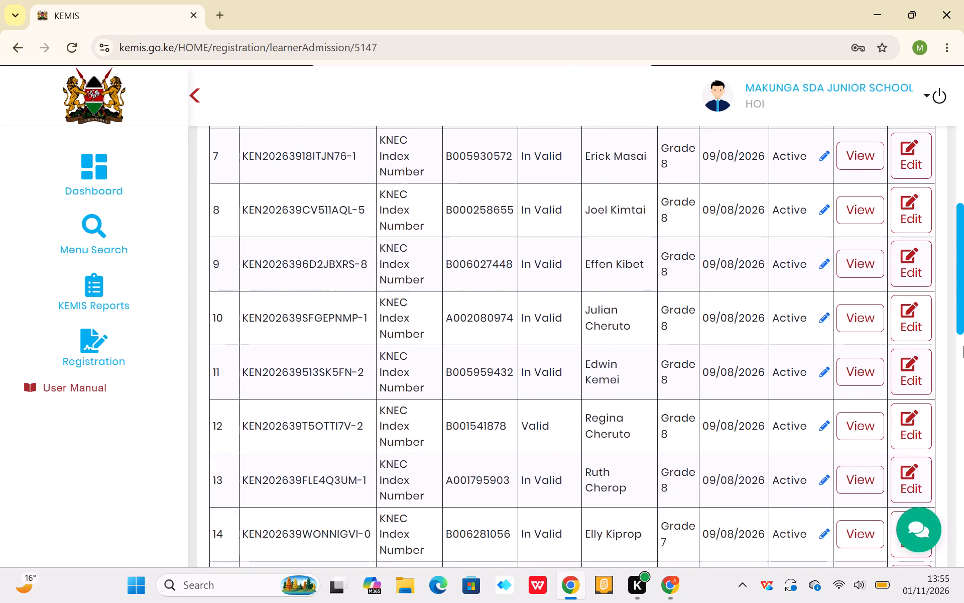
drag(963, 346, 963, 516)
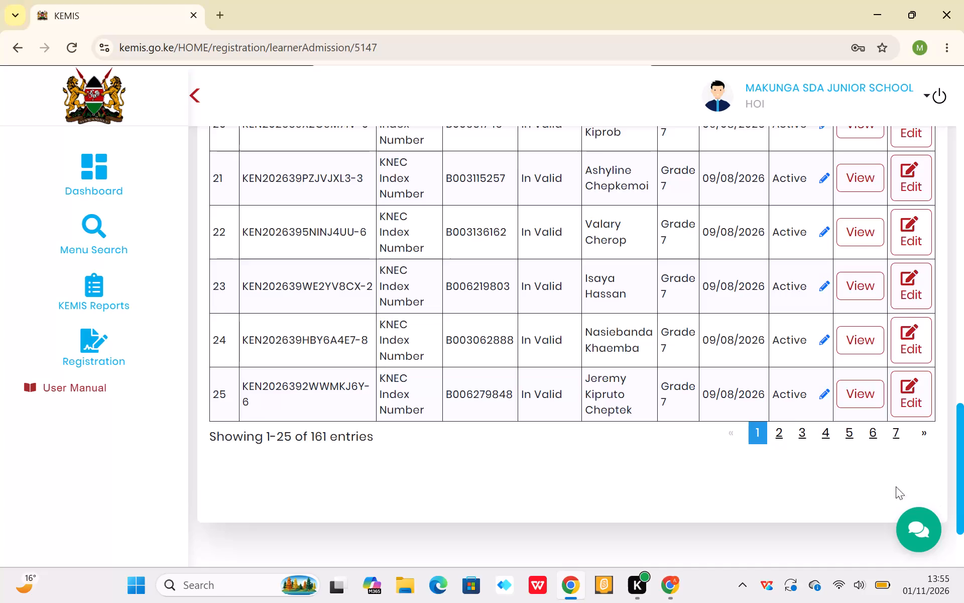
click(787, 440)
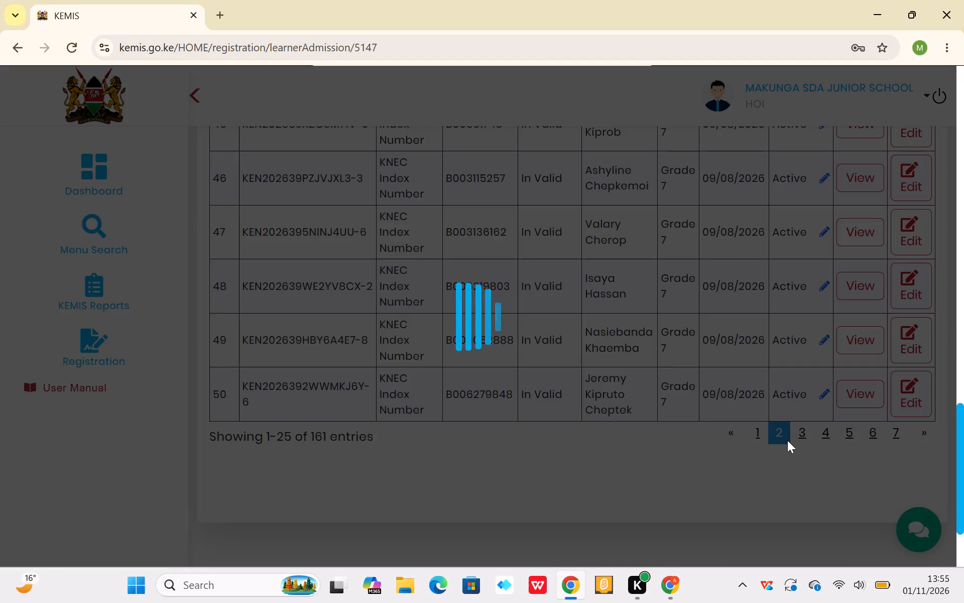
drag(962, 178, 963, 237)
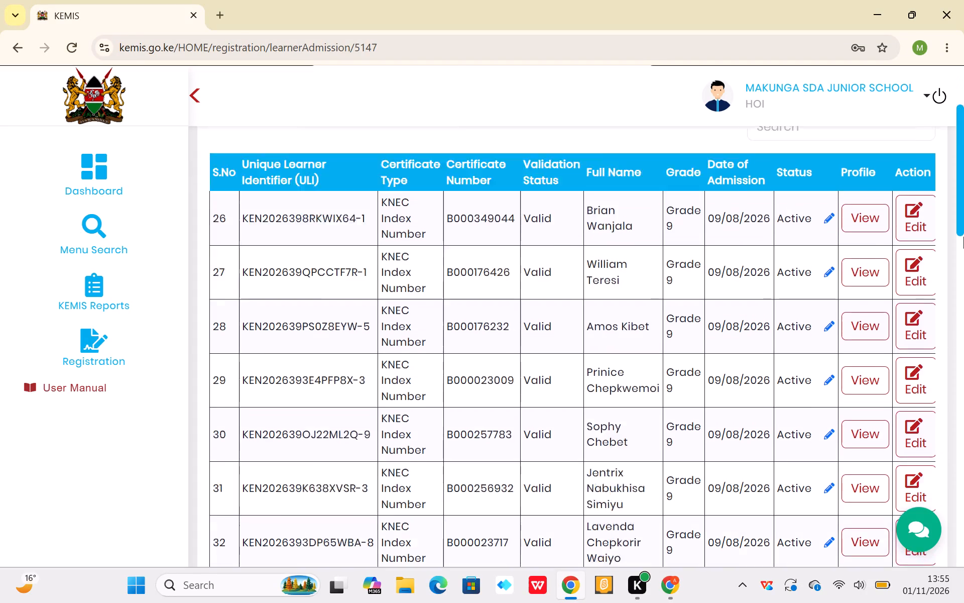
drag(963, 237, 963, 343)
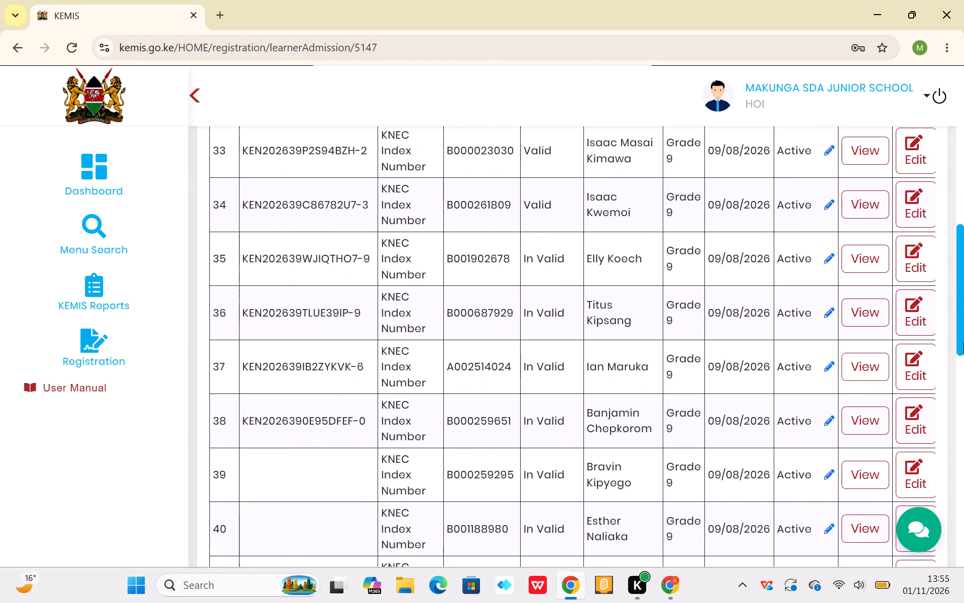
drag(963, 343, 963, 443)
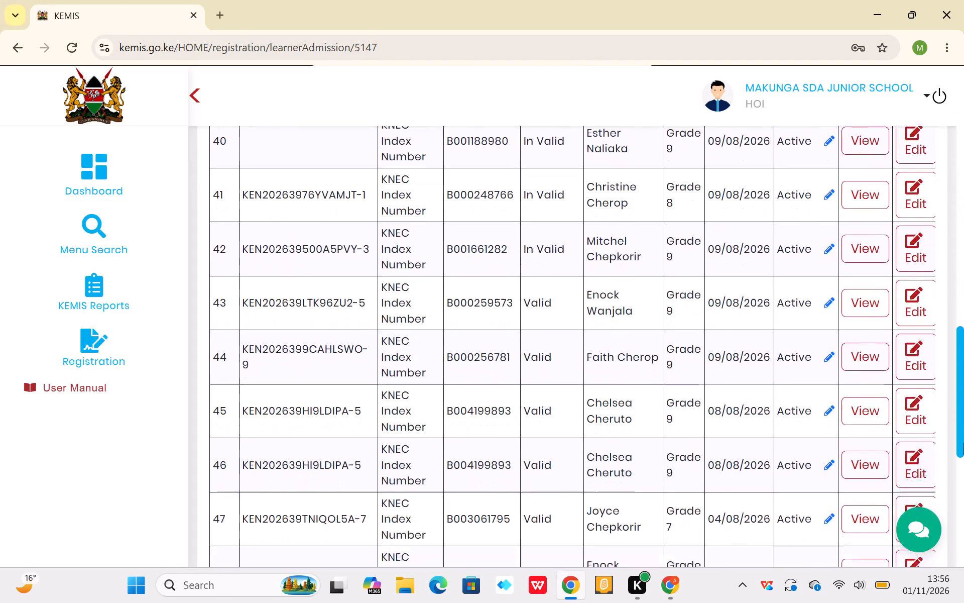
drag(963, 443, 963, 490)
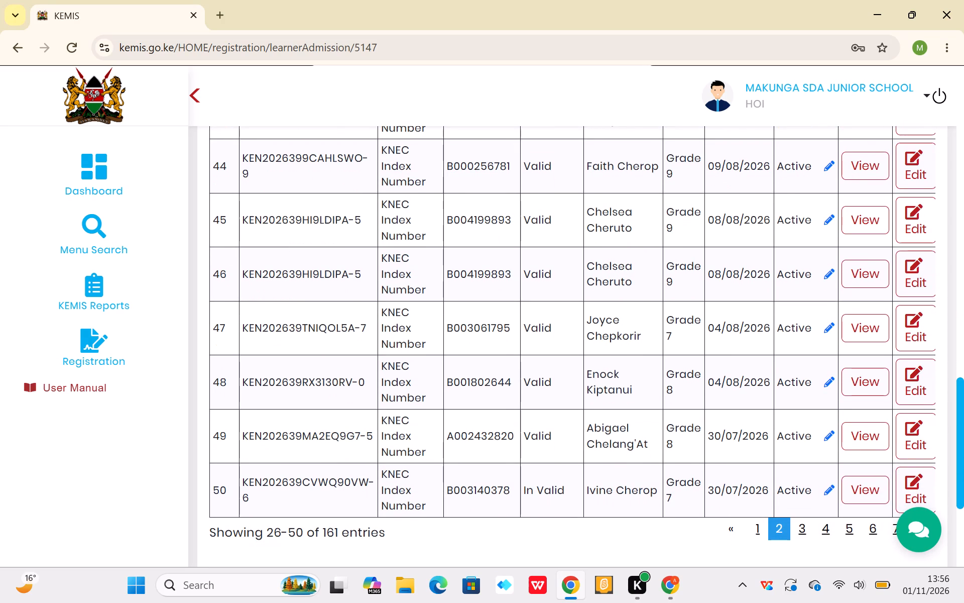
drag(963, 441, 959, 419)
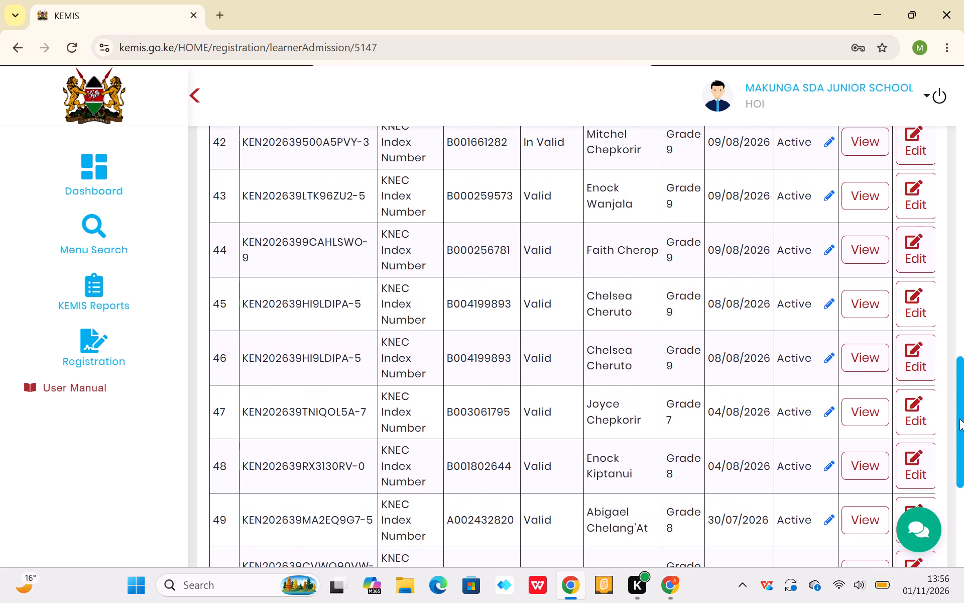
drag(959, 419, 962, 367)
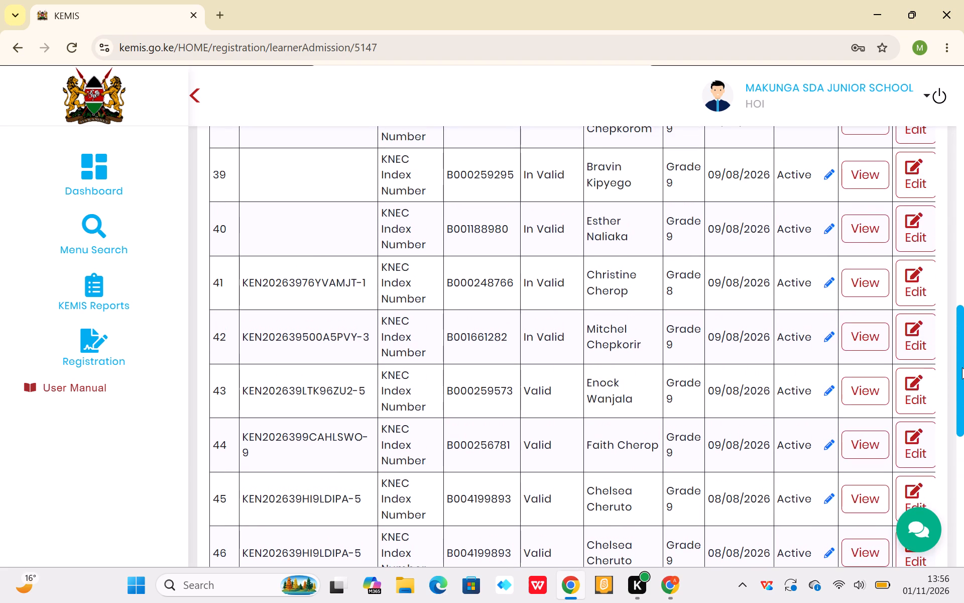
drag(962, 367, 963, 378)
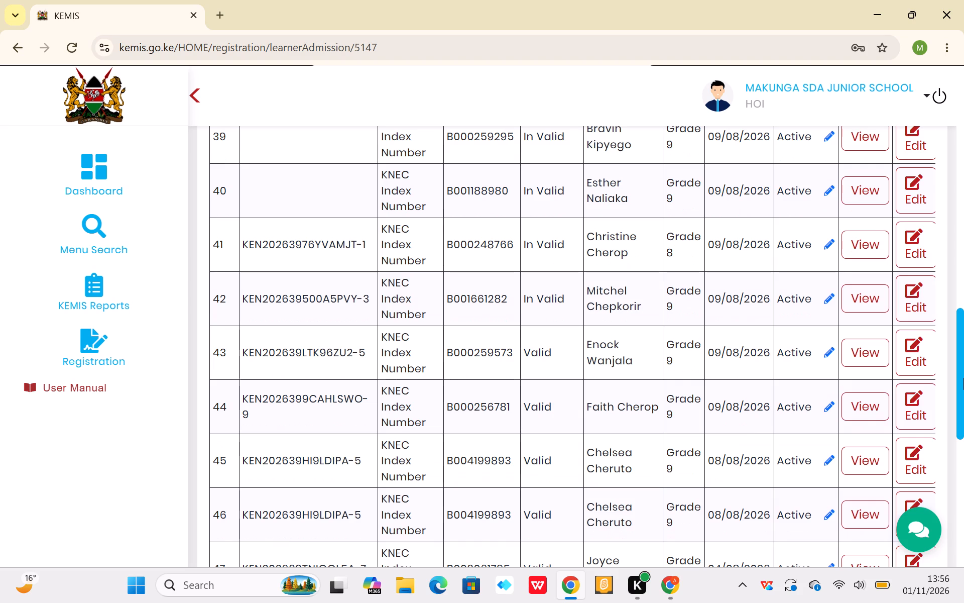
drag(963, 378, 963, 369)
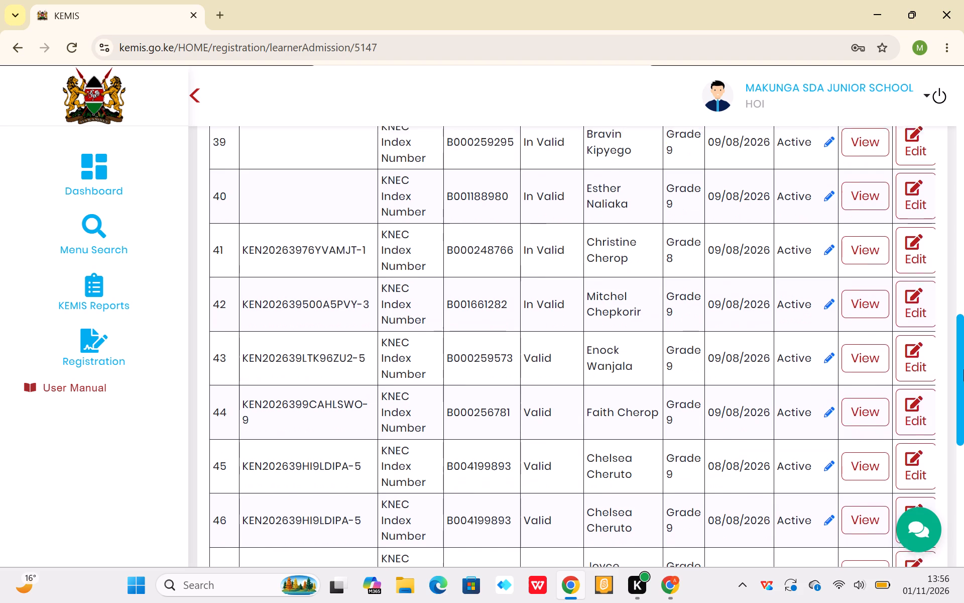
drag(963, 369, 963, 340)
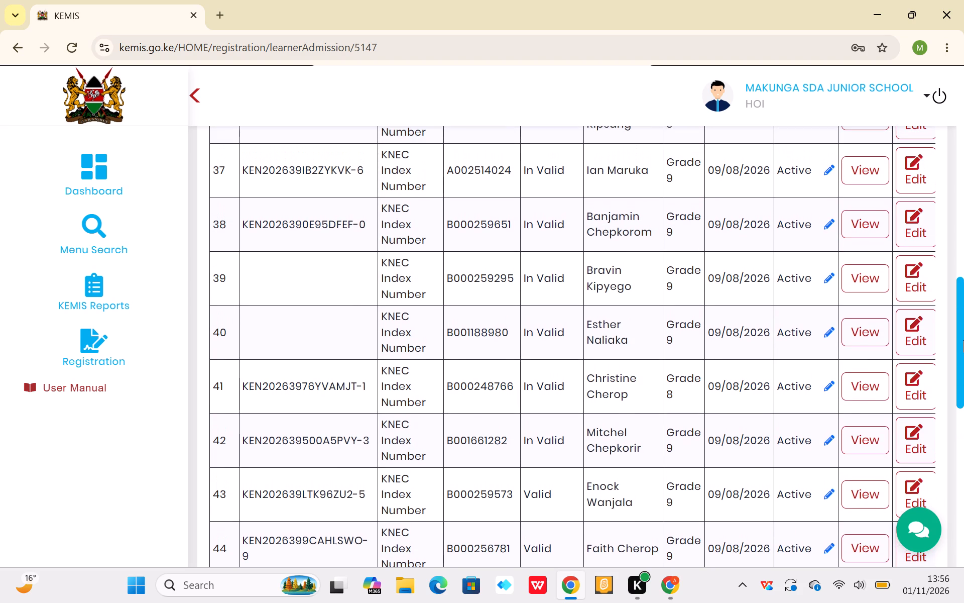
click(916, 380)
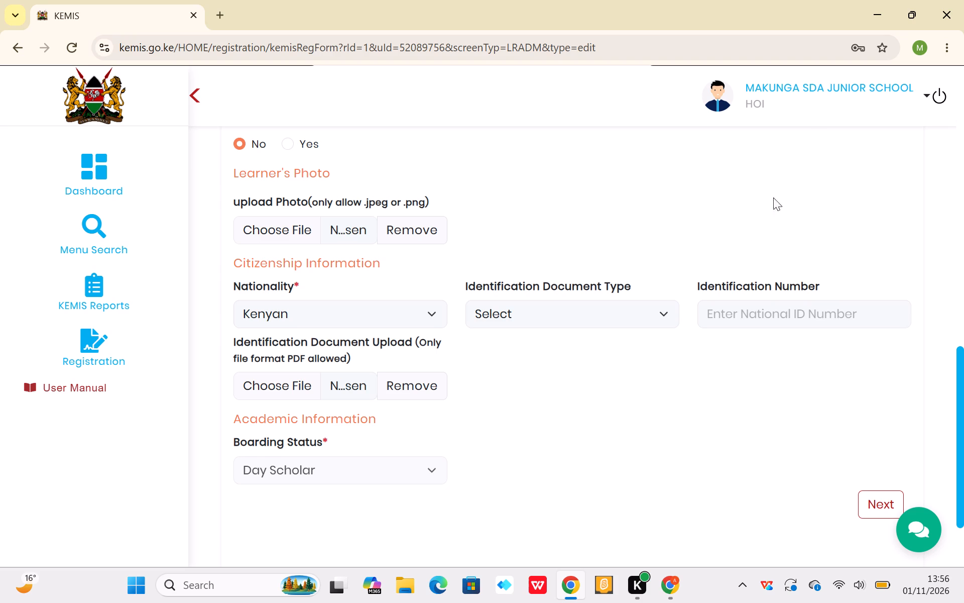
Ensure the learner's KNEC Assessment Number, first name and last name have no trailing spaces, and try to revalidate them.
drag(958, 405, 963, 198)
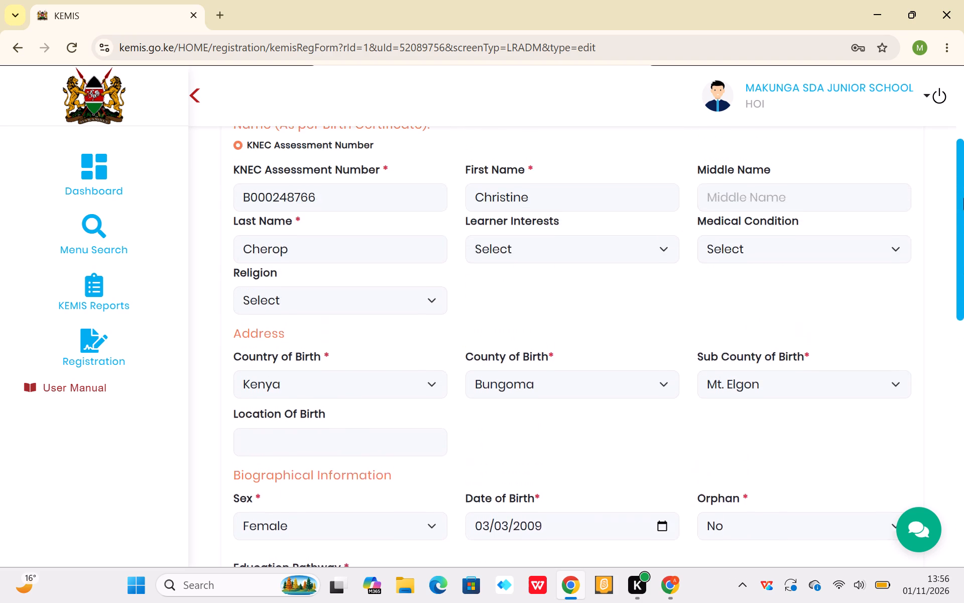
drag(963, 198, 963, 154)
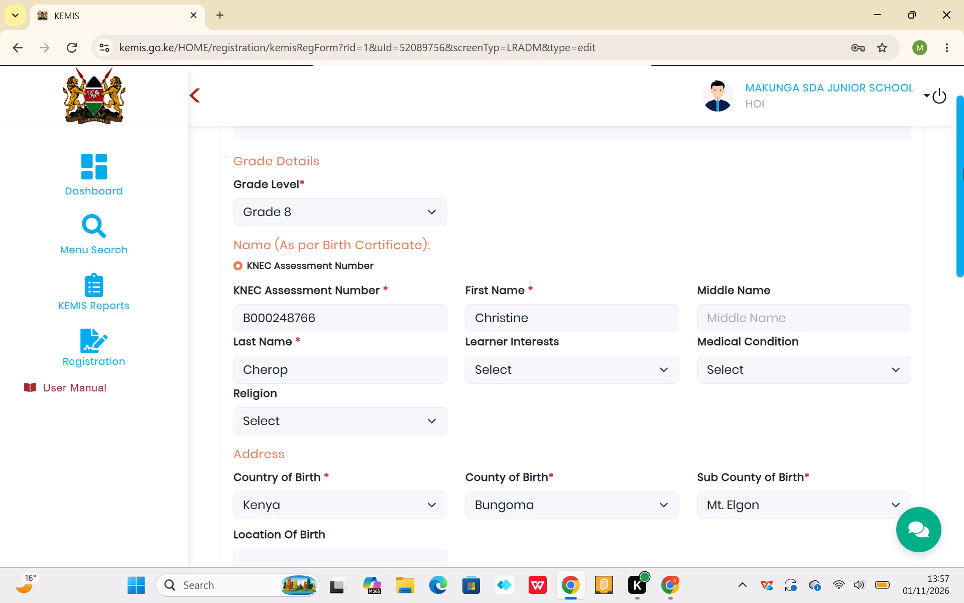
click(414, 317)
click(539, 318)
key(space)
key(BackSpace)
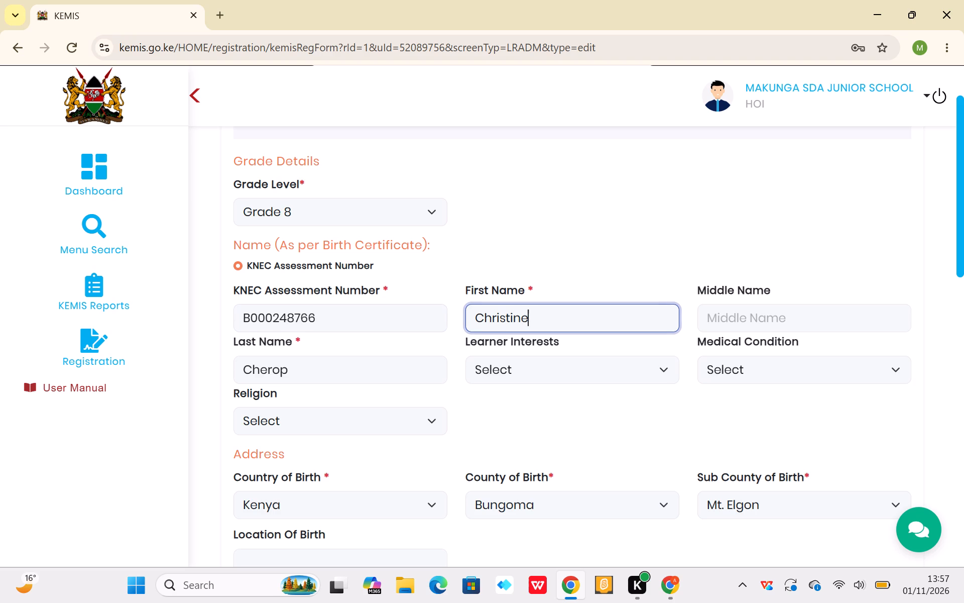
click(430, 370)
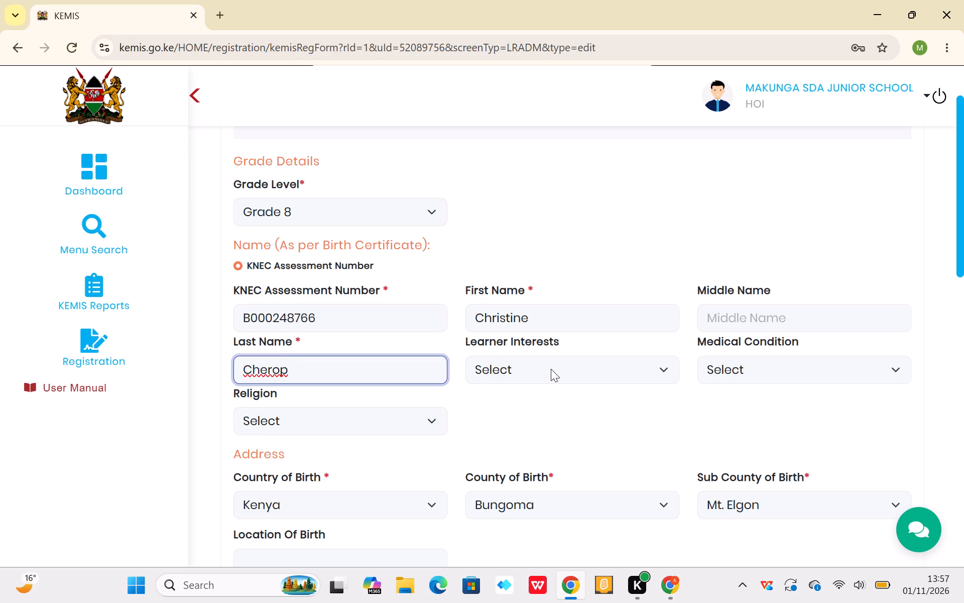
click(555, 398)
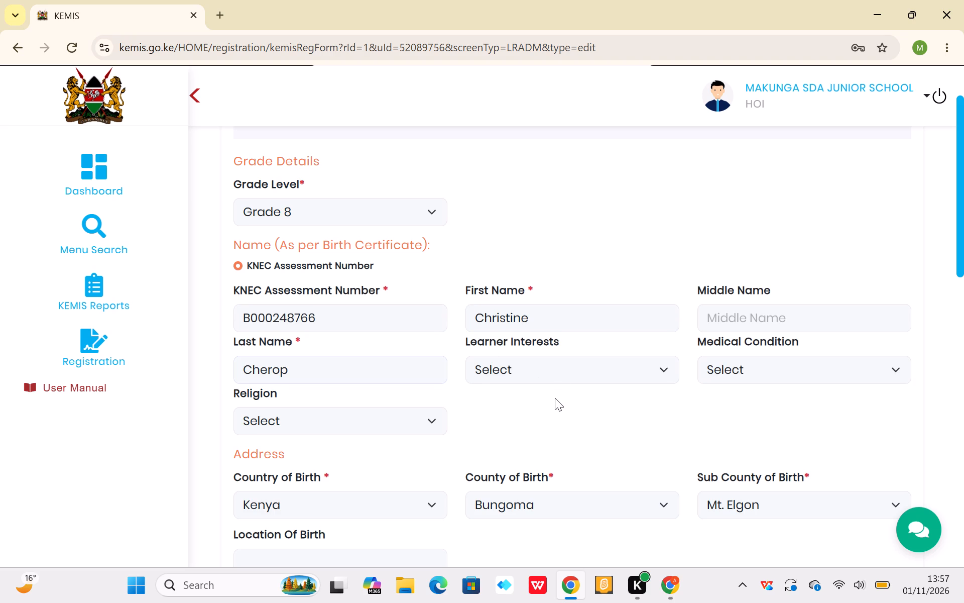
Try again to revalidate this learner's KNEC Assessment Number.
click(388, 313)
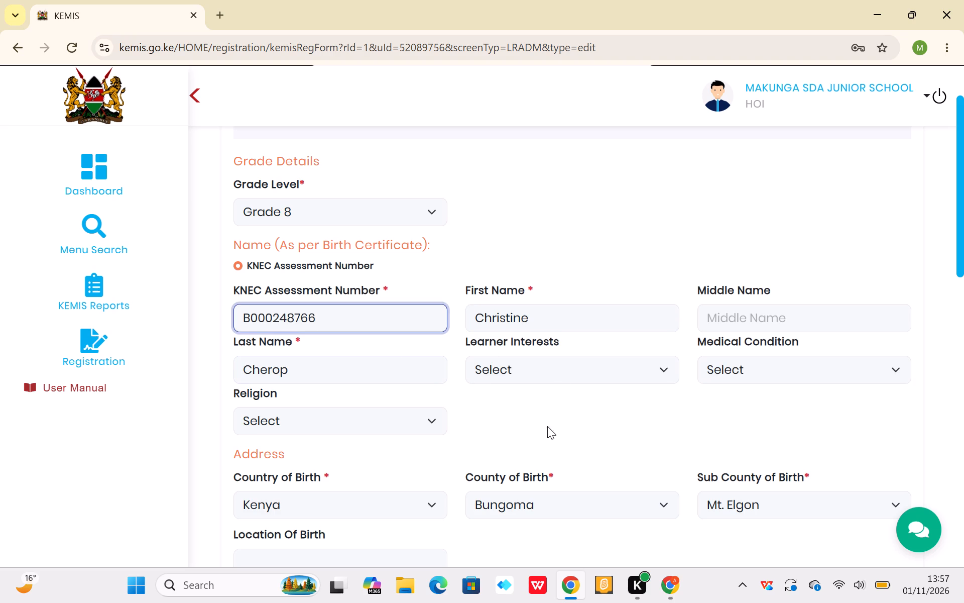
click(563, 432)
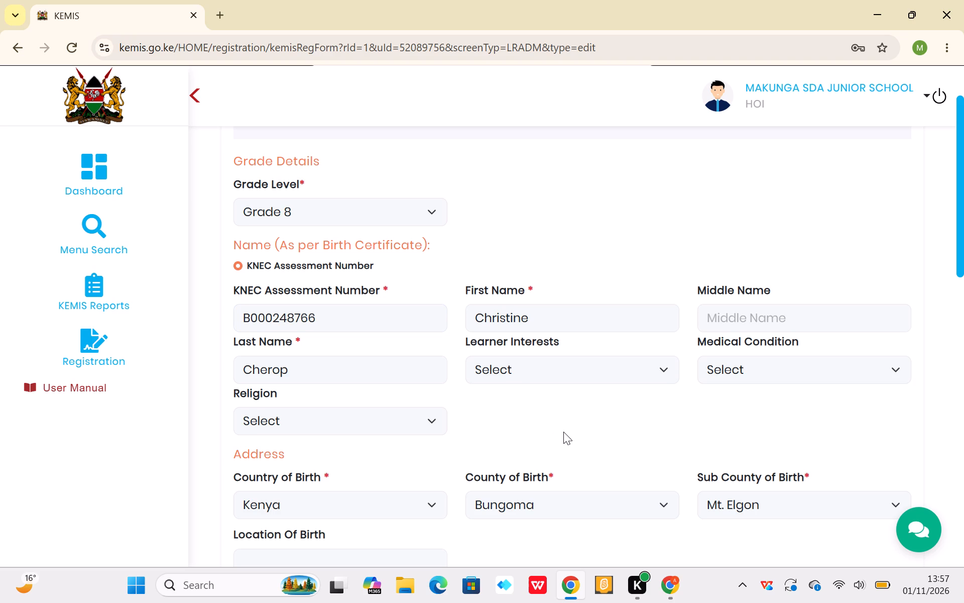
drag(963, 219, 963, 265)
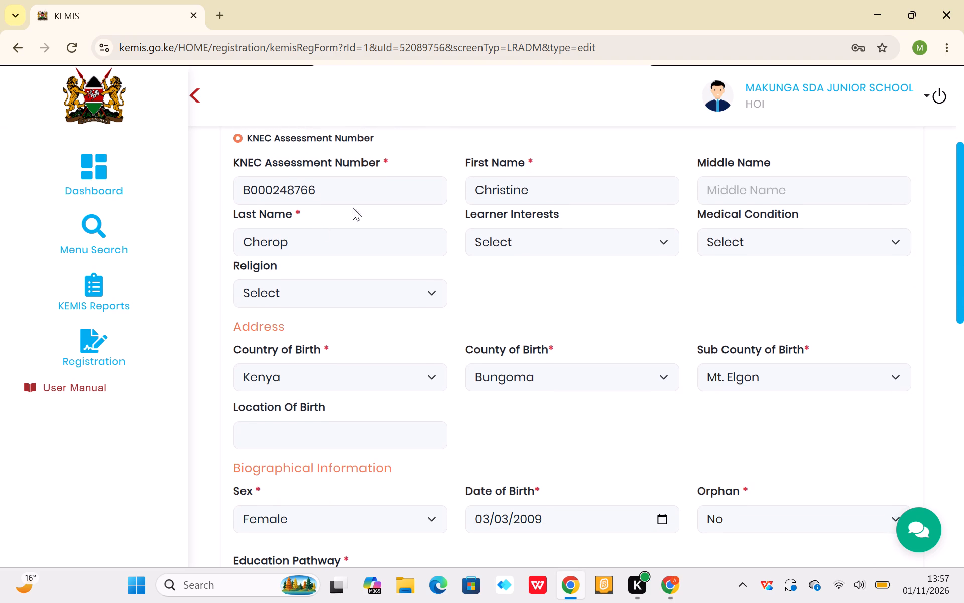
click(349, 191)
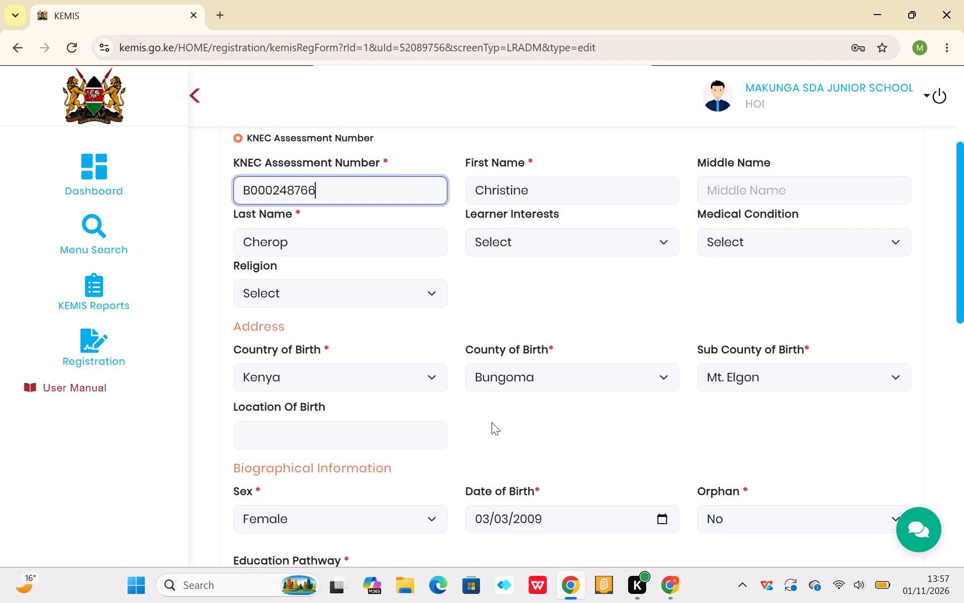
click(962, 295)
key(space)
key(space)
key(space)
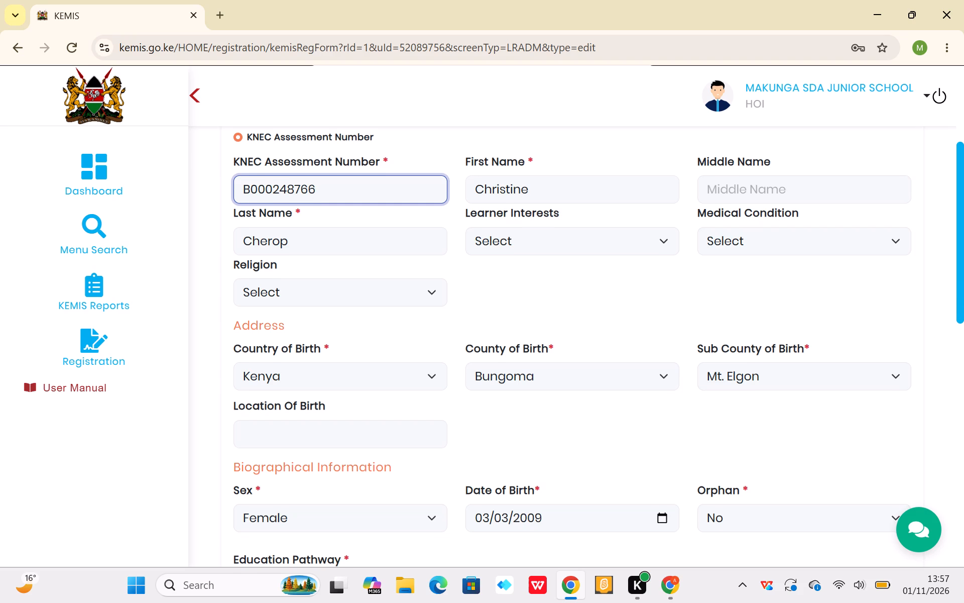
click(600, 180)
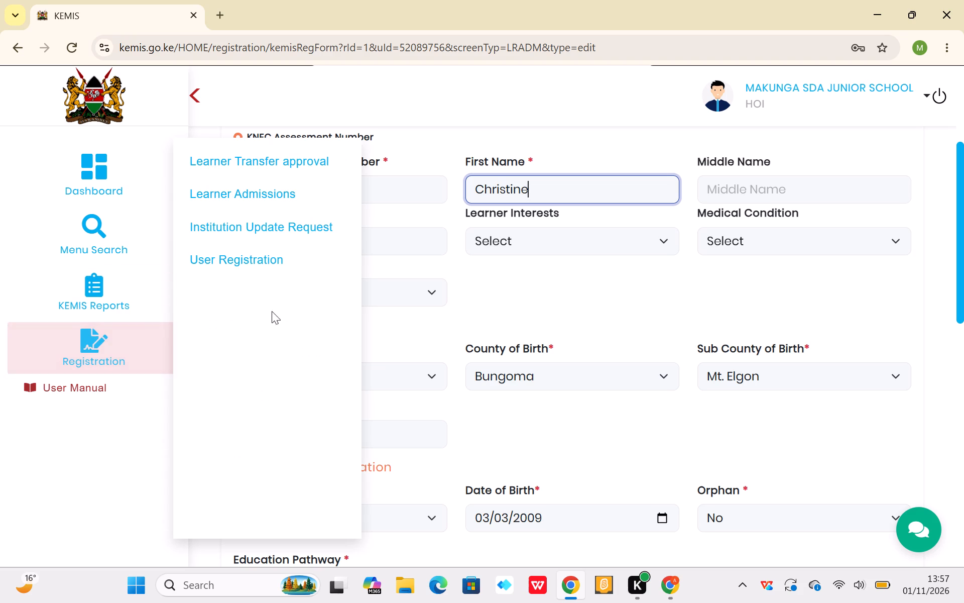
Leave the open record unsaved, return to page 2 of Learner Admissions, and locate another invalid learner record.
click(292, 197)
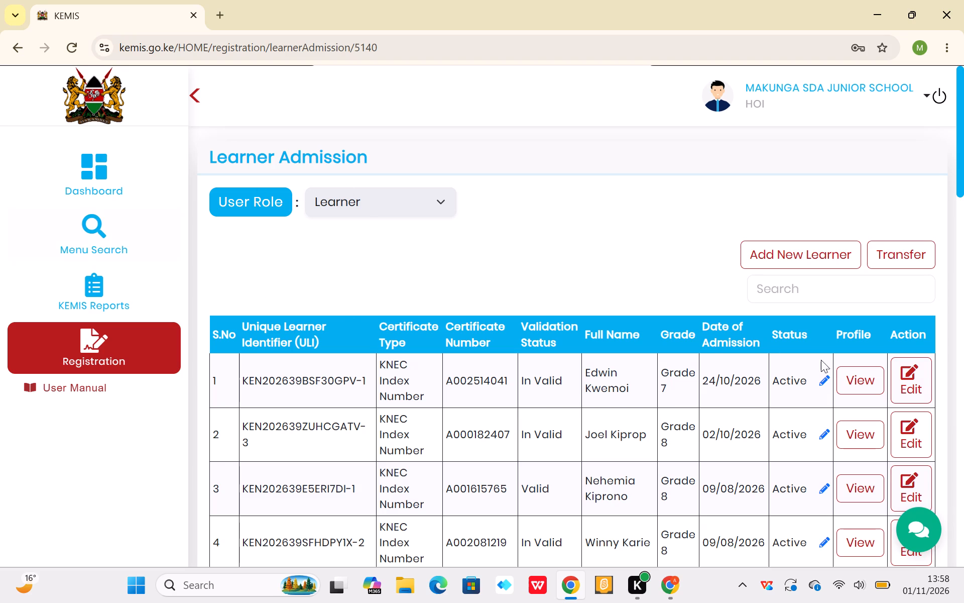
drag(961, 180, 938, 224)
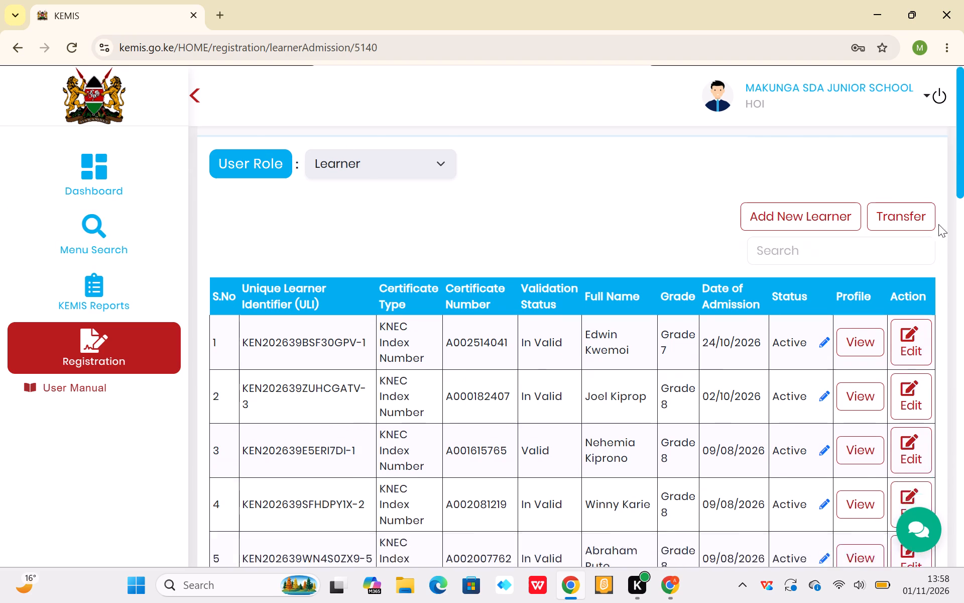
drag(938, 224, 912, 517)
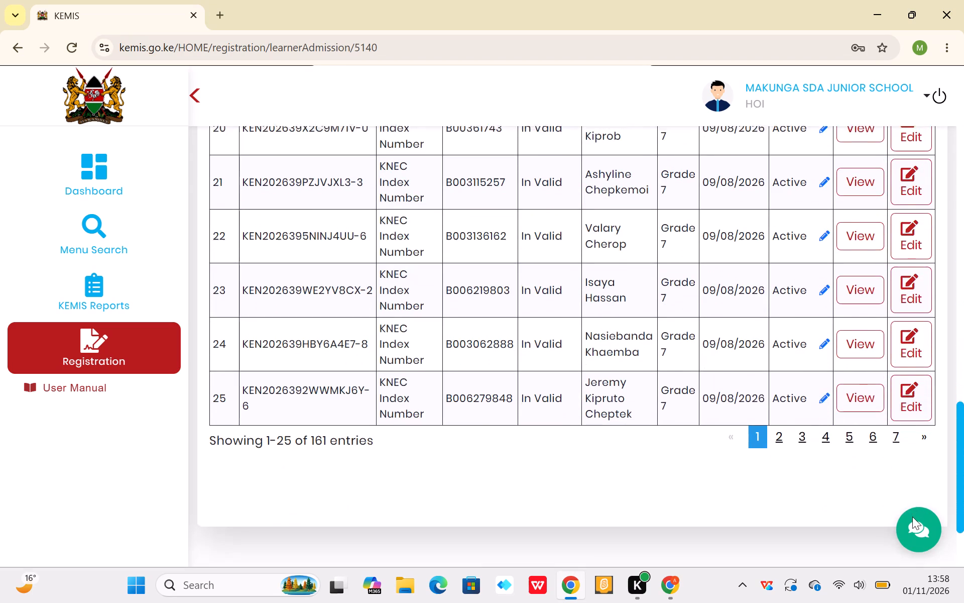
drag(912, 517, 913, 517)
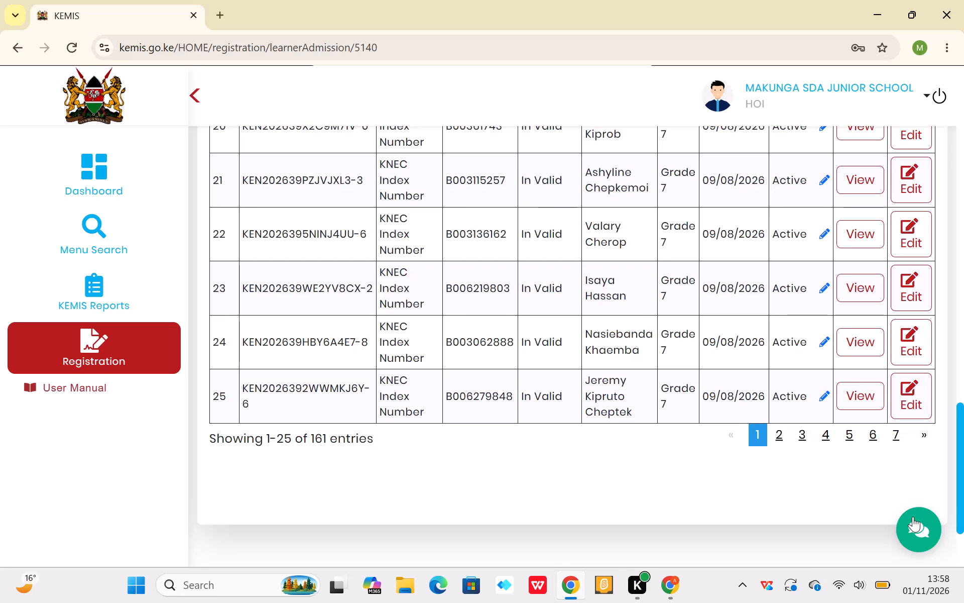
click(785, 431)
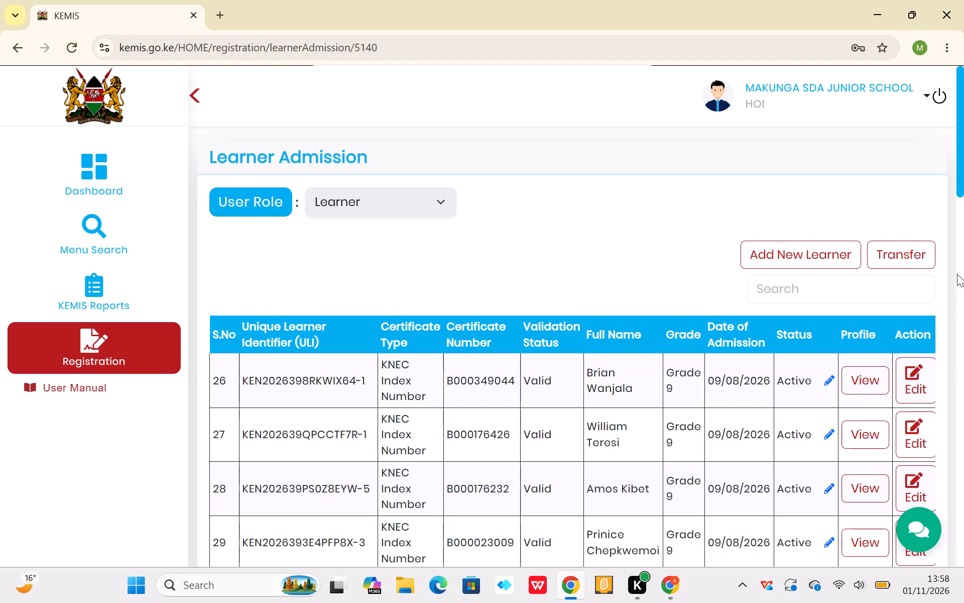
click(961, 197)
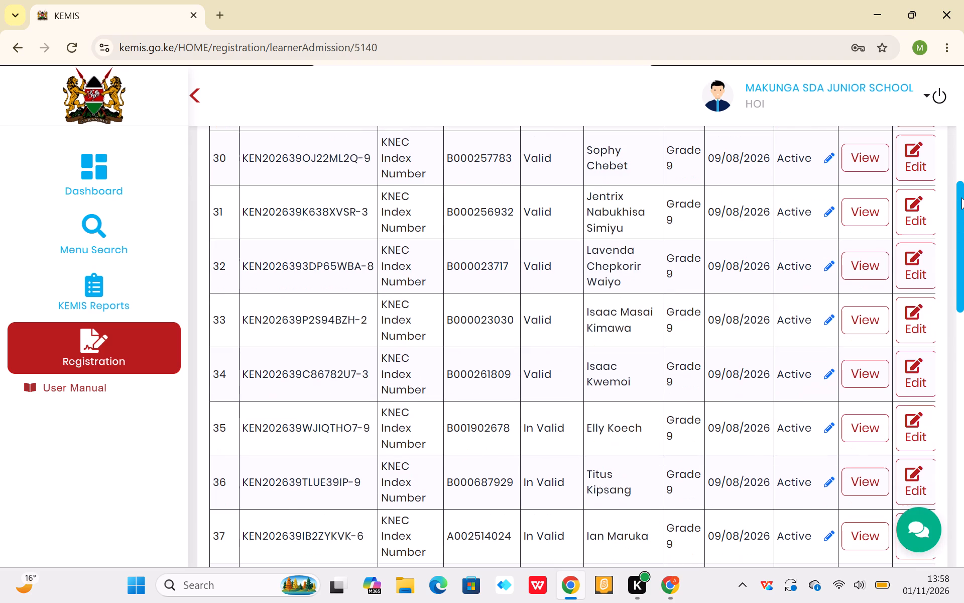
drag(961, 197, 963, 238)
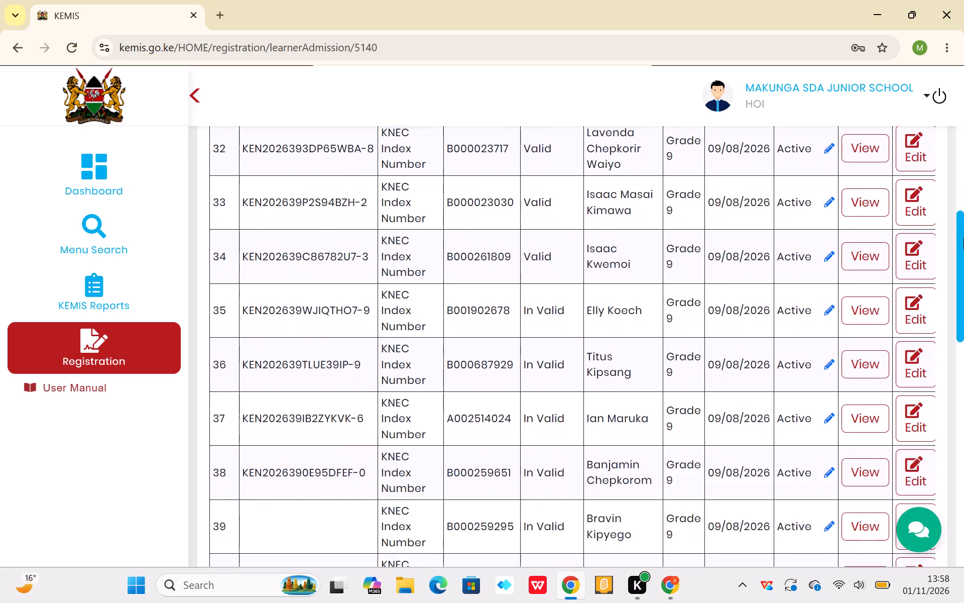
drag(963, 238, 963, 282)
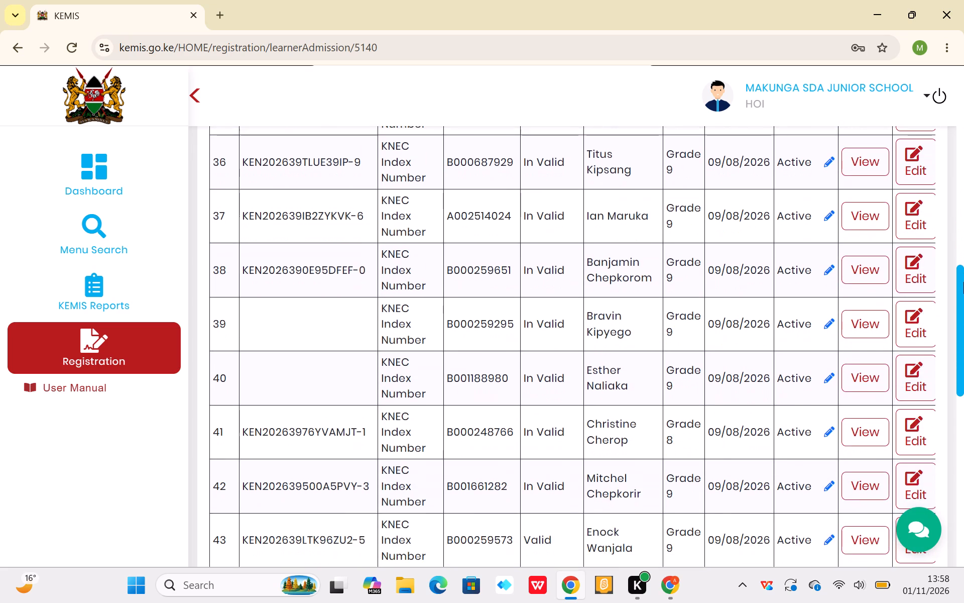
drag(963, 282, 963, 306)
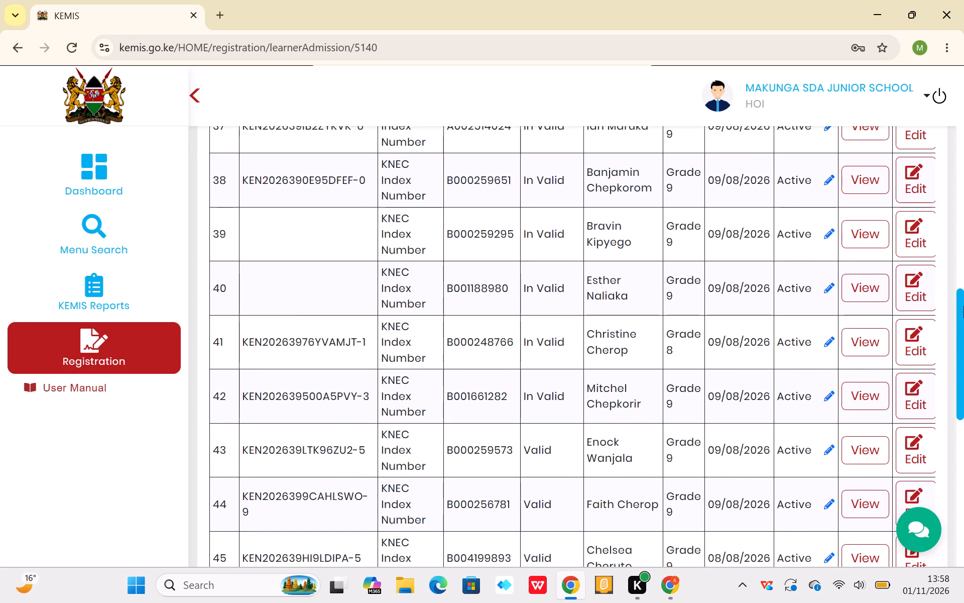
drag(963, 306, 963, 343)
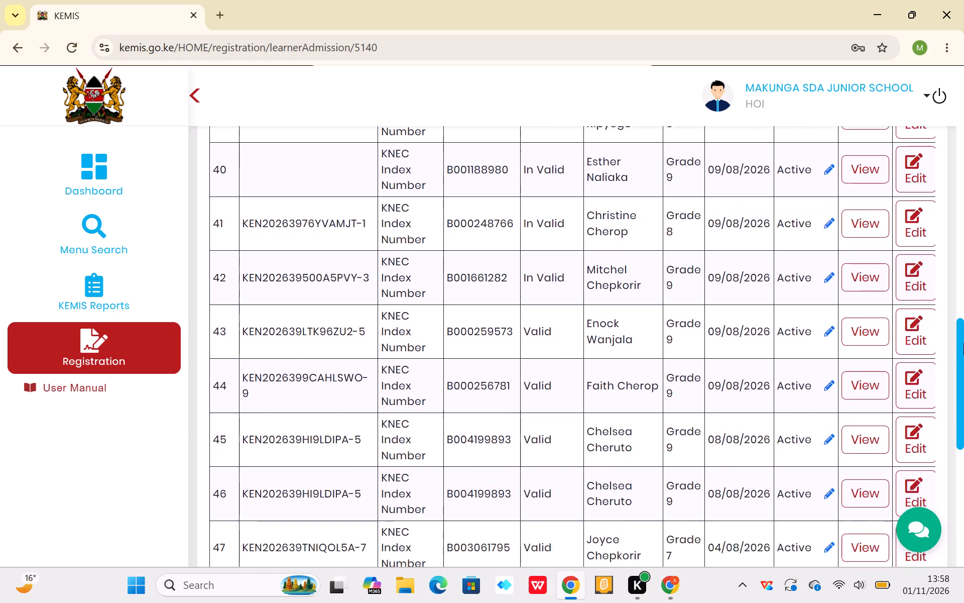
Go to page 3 of the learner admission list and check the validation status column for invalid learner records.
drag(963, 343, 963, 403)
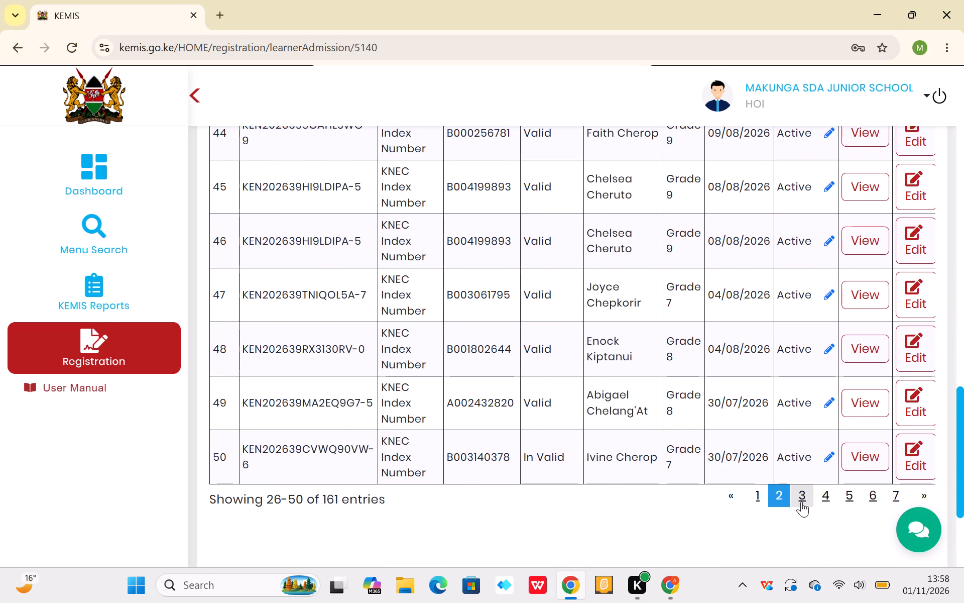
click(801, 501)
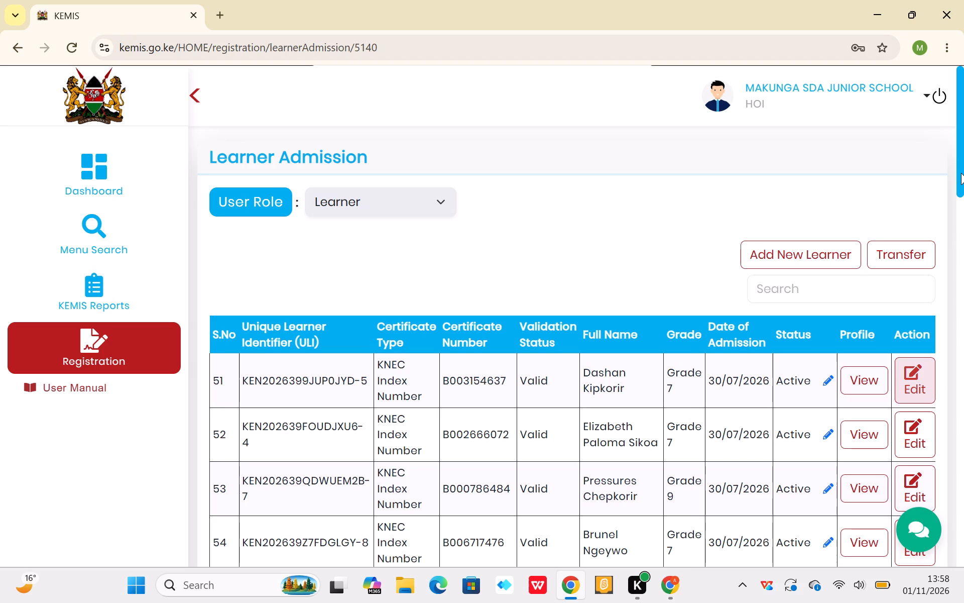
drag(961, 173, 963, 257)
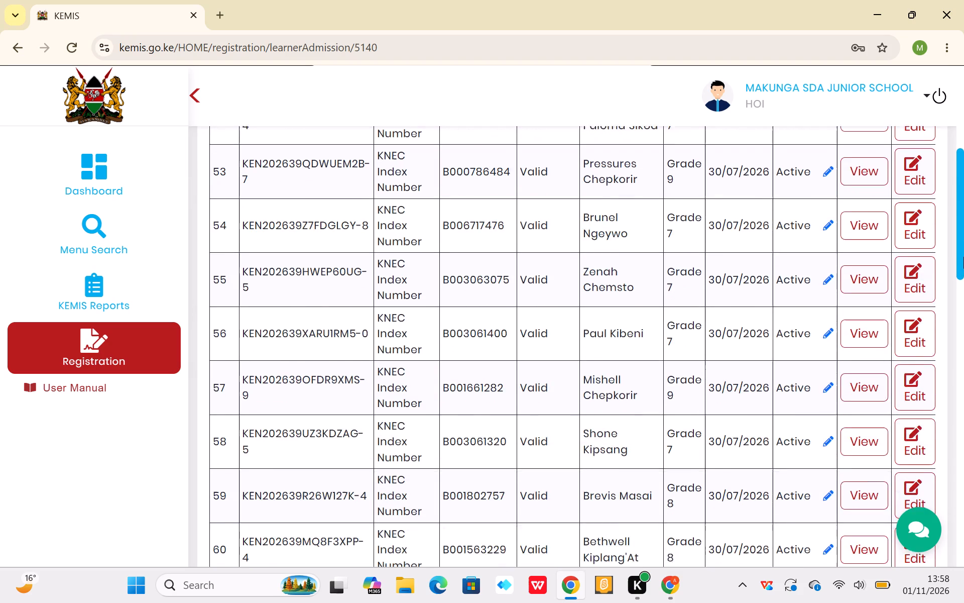
drag(963, 257, 963, 348)
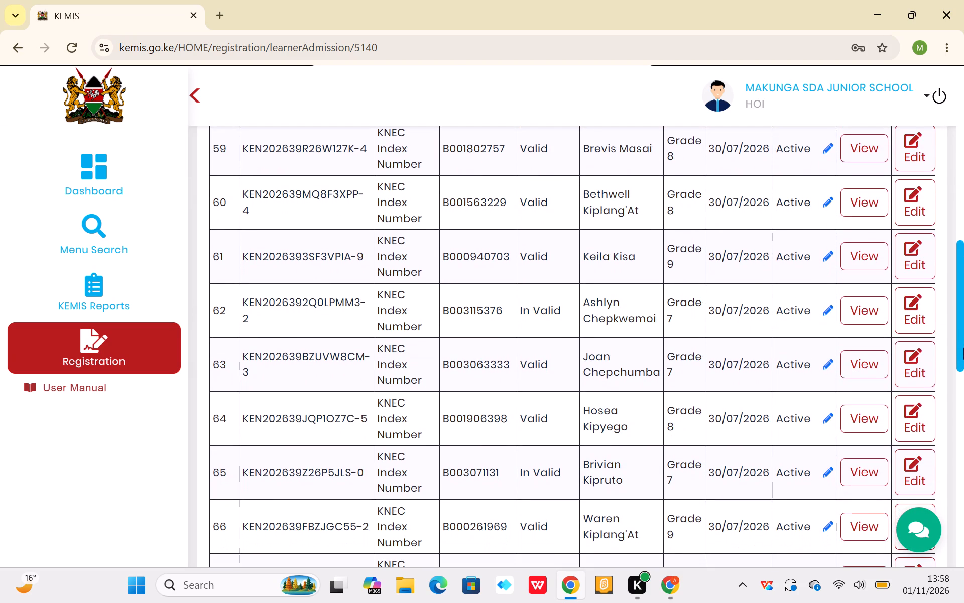
drag(963, 348, 963, 378)
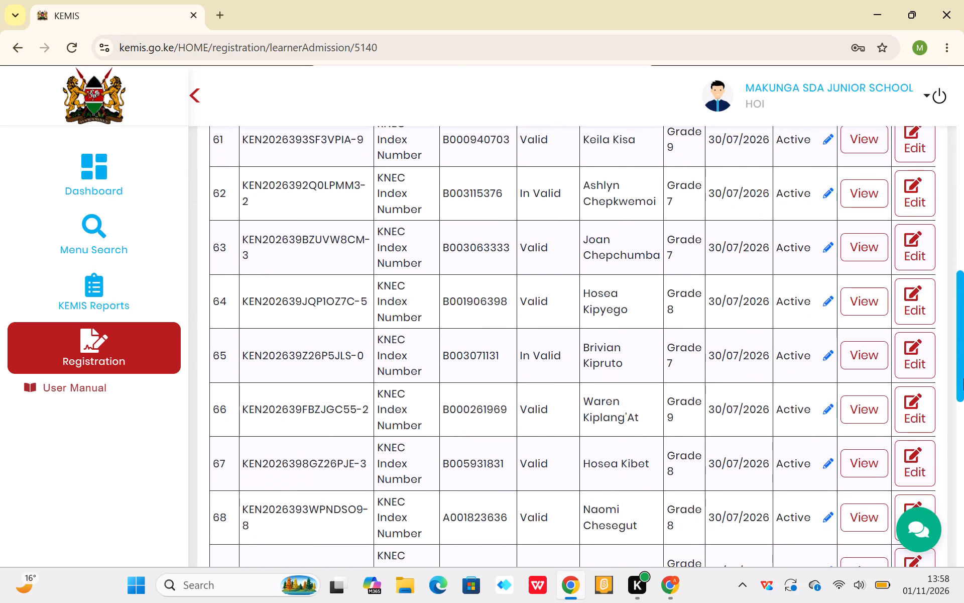
drag(963, 378, 963, 392)
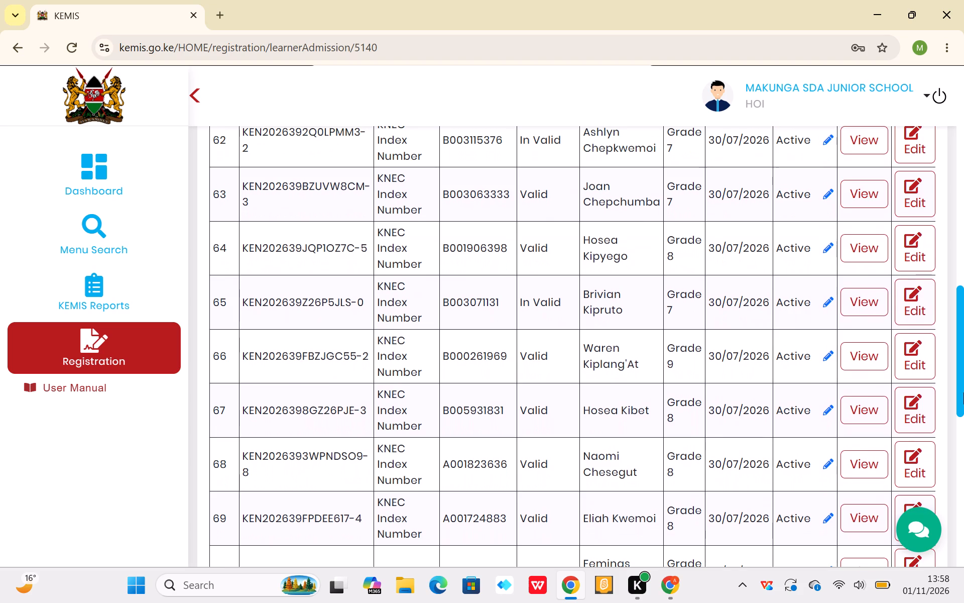
drag(963, 392, 963, 417)
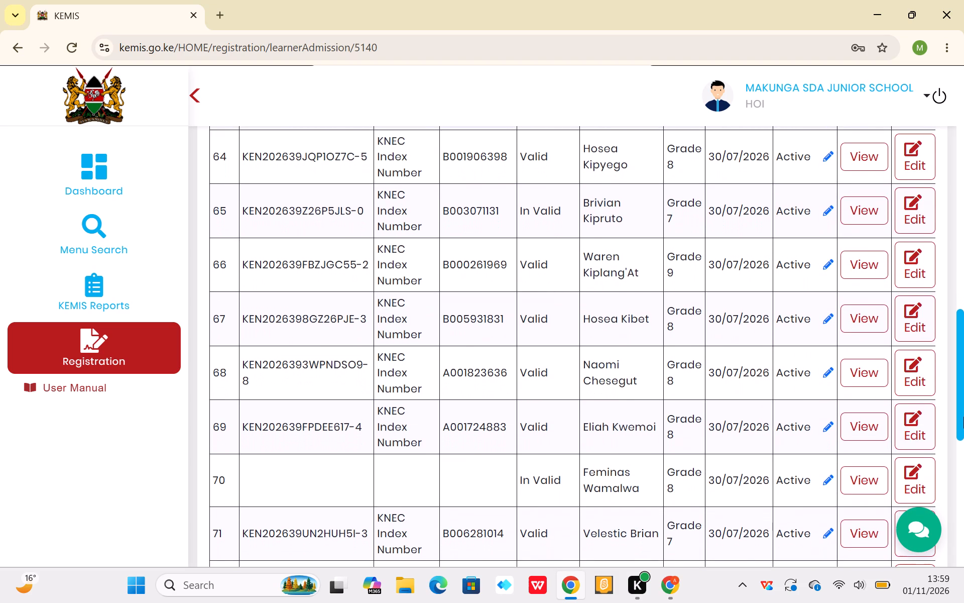
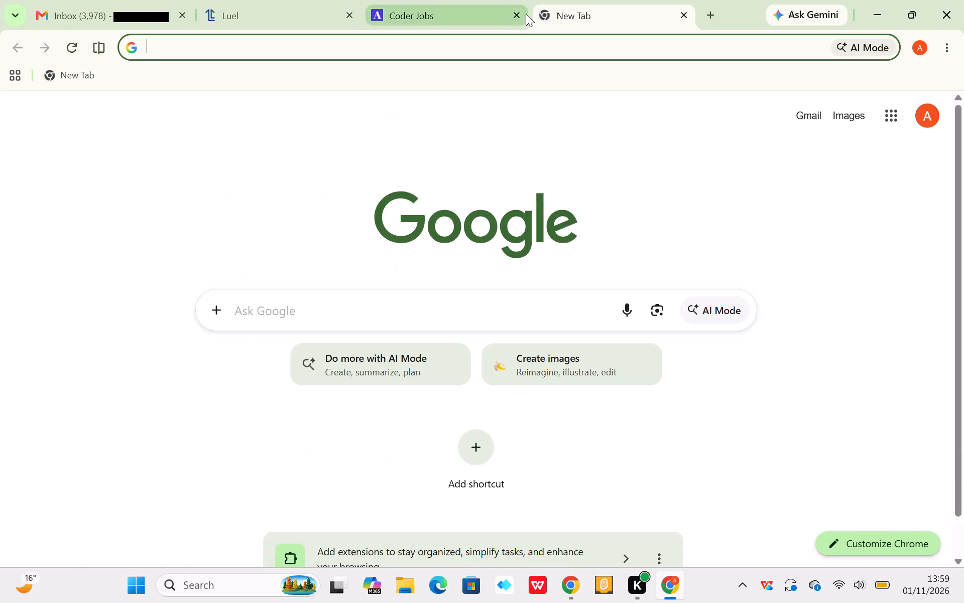
Close the Coder Jobs tab and search Google for coderbyte in the new tab.
click(521, 14)
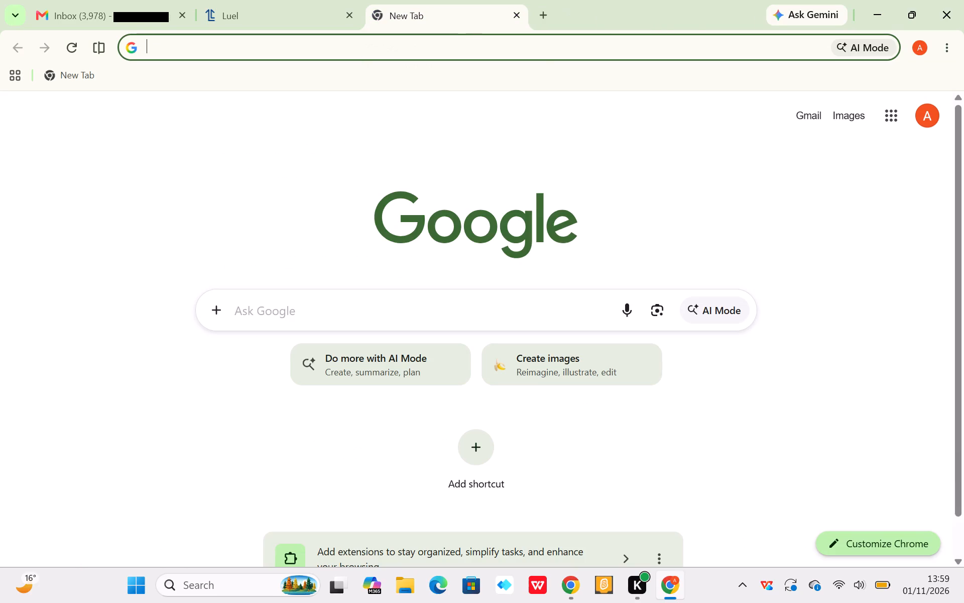
text(c0det)
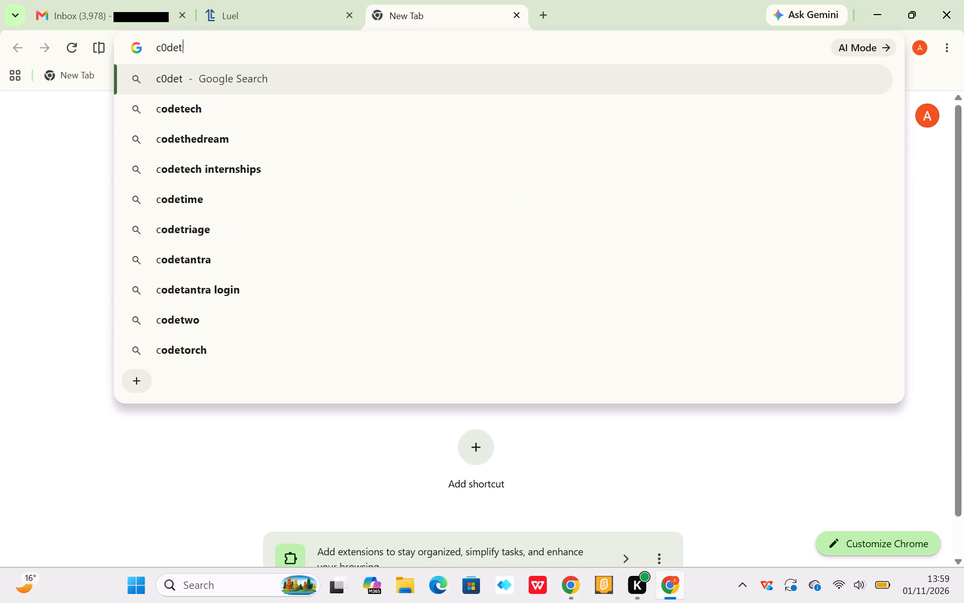
key(BackSpace)
key(BackSpace)
key(BackSpace)
key(BackSpace)
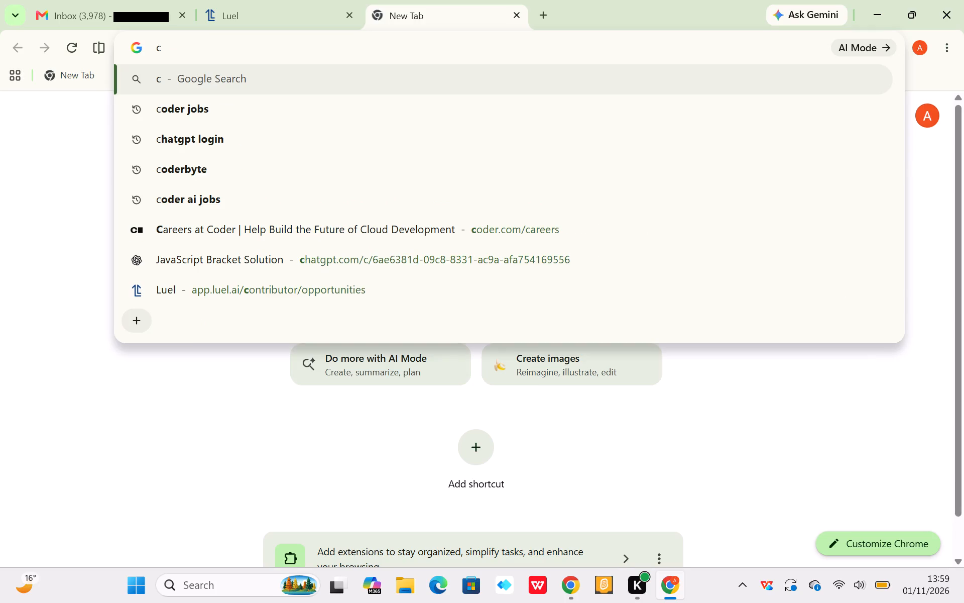
click(428, 171)
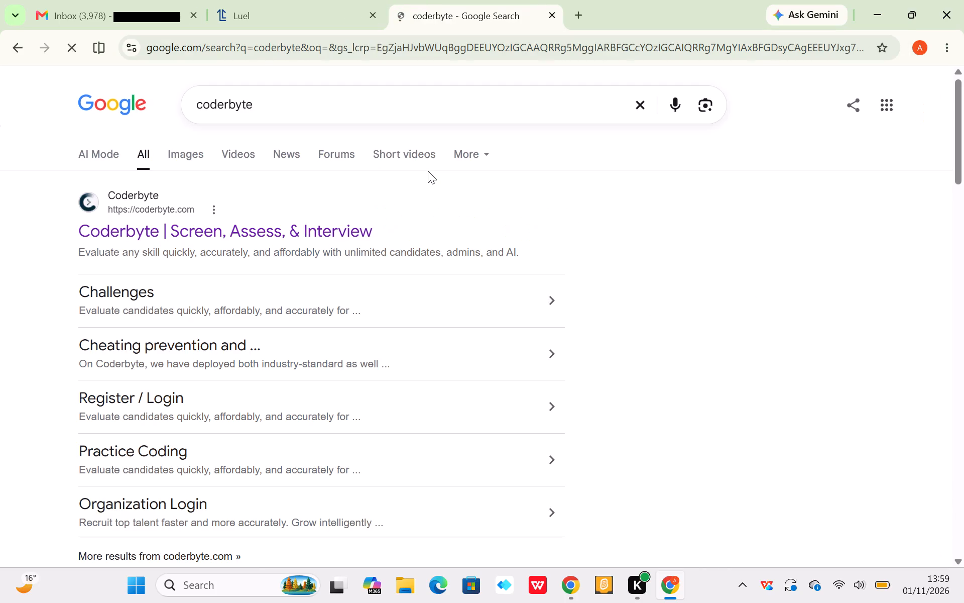